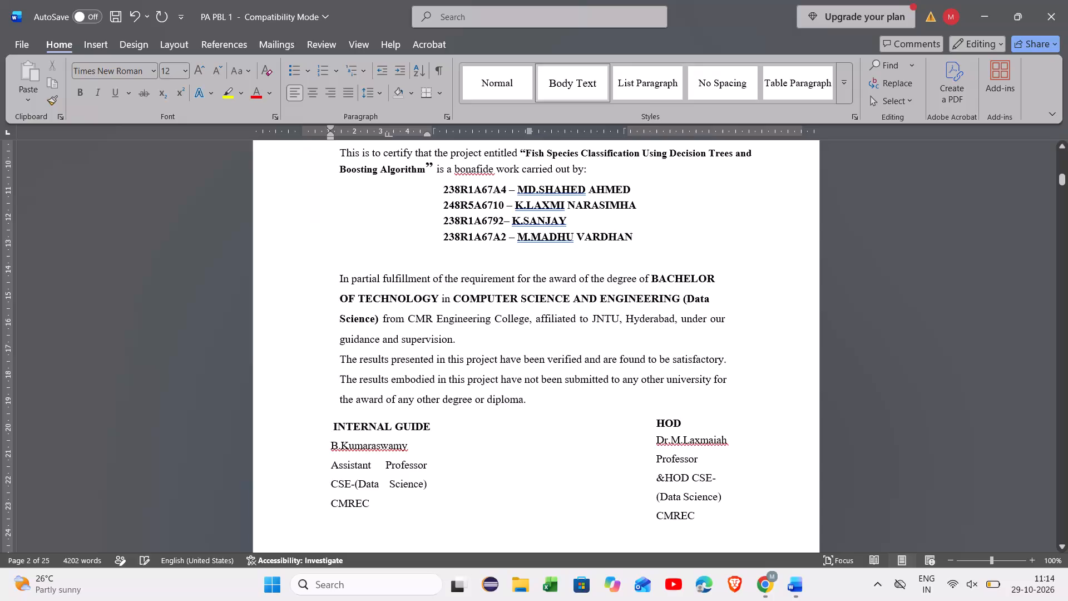
# Insert the title "Mr." followed by a space before the internal guide's name on the Certificate page.
pyautogui.press('m')
pyautogui.press('BackSpace')
pyautogui.write('Mr.')
pyautogui.press('space')
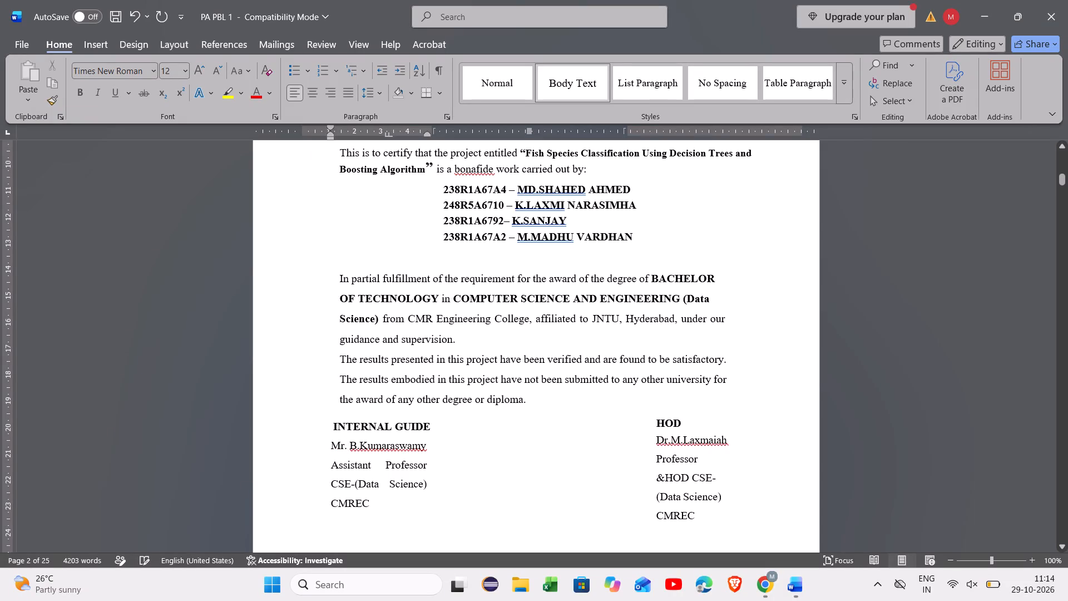
pyautogui.click(361, 444)
# Reduce the wide gap between "Assistant" and "Professor" in the Certificate's internal guide block to a single space.
pyautogui.scroll(-1, 474, 452)
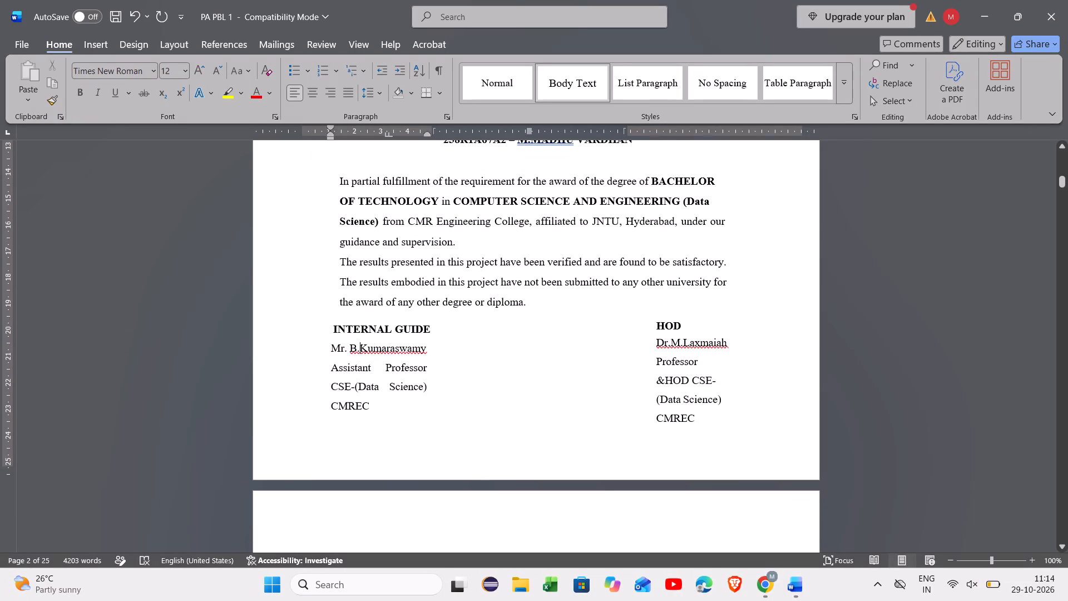
pyautogui.scroll(-1, 356, 357)
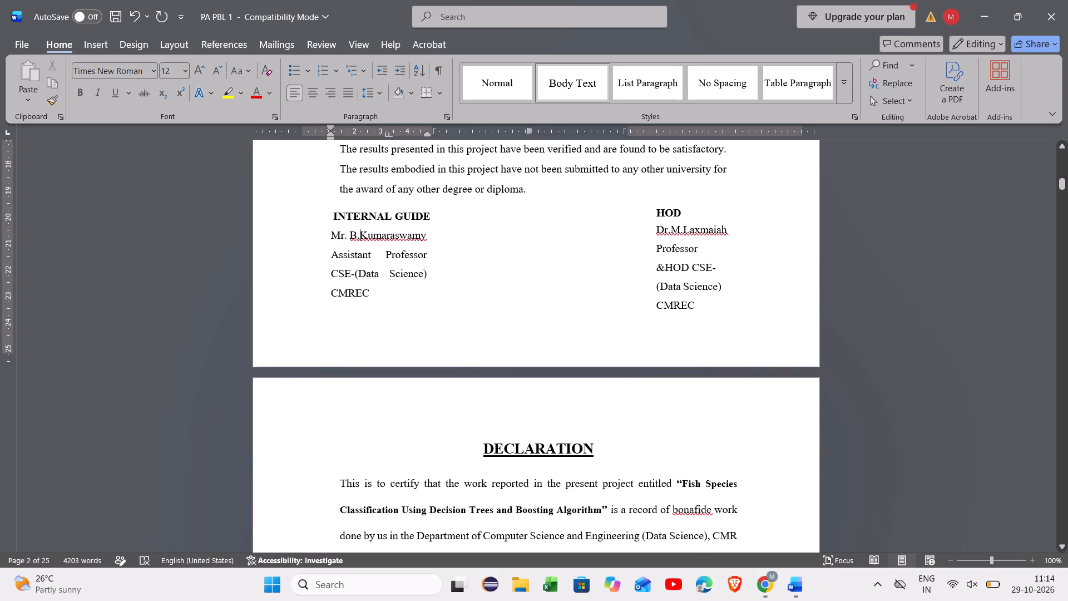
pyautogui.click(384, 252)
pyautogui.press('BackSpace')
pyautogui.press('space')
# Replace the name given for the Principal in the Acknowledgment's first paragraph with the correct Principal's name.
pyautogui.scroll(-3, 654, 272)
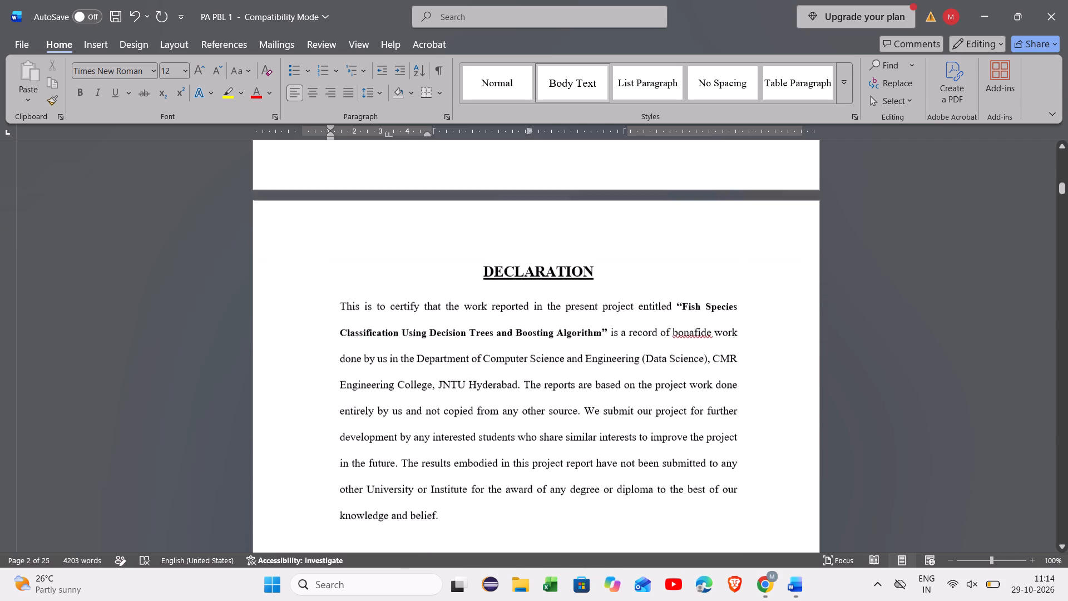
pyautogui.scroll(-1, 654, 272)
pyautogui.scroll(1, 654, 272)
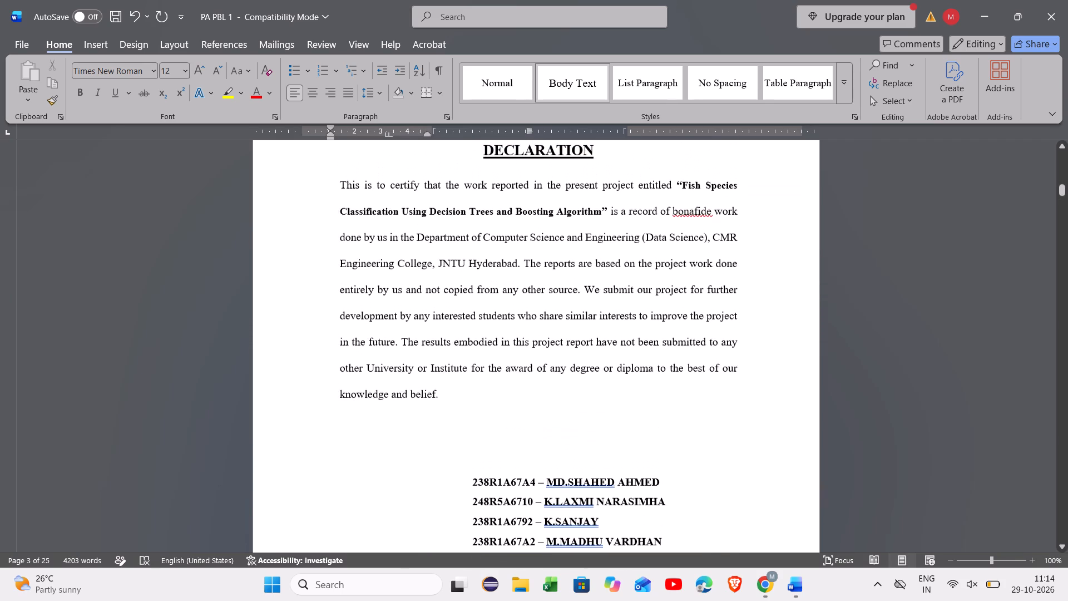
pyautogui.scroll(-1, 654, 272)
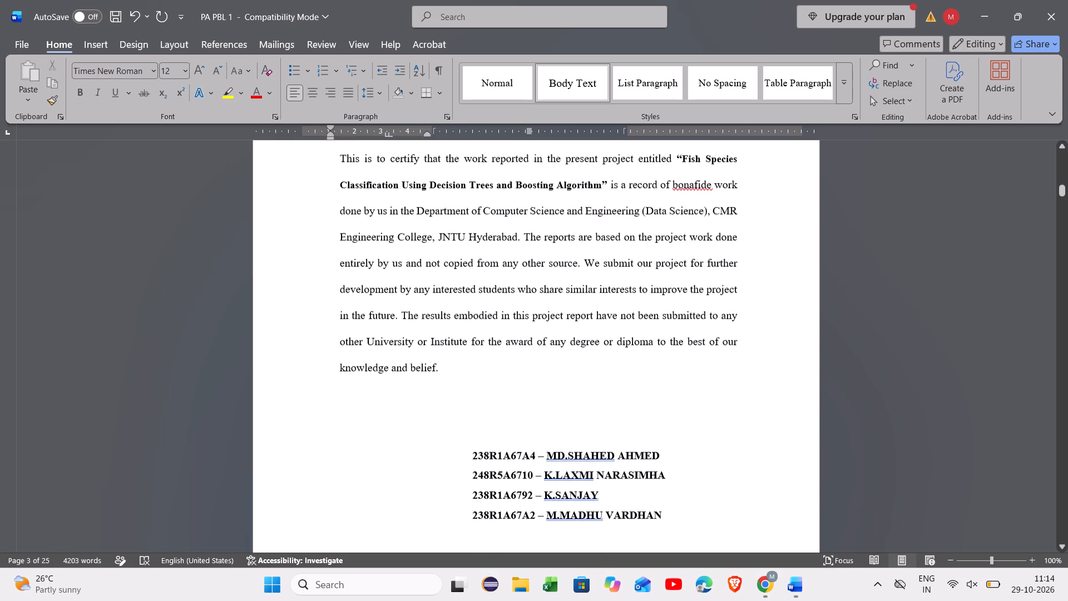
pyautogui.scroll(-4, 654, 272)
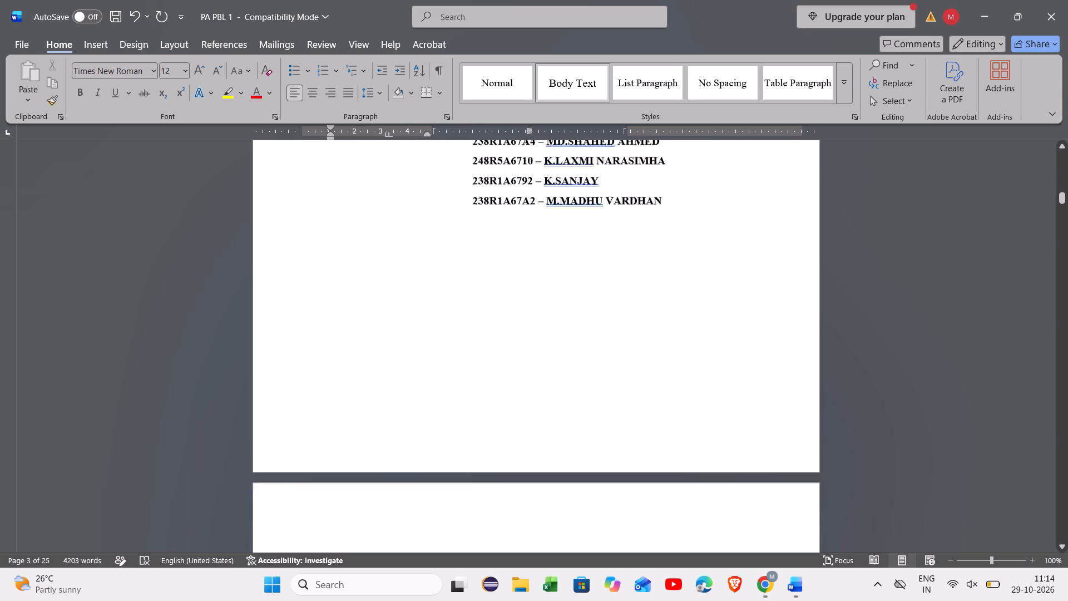
pyautogui.scroll(-2, 654, 272)
pyautogui.click(554, 336)
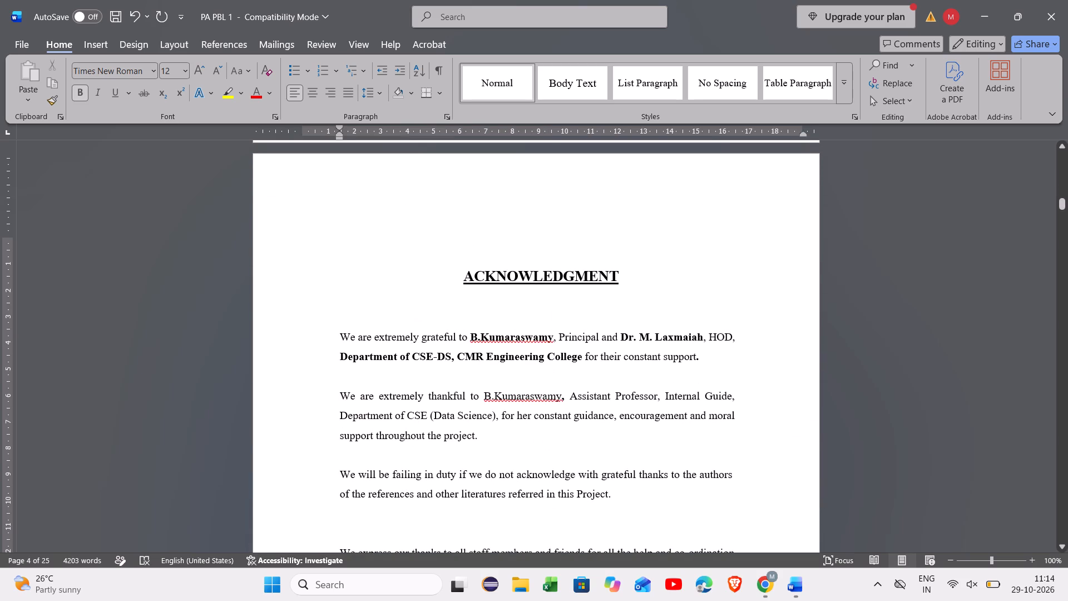
pyautogui.press('BackSpace')
pyautogui.press('BackSpace')
pyautogui.press('BackSpace')
pyautogui.press('BackSpace')
pyautogui.press('BackSpace')
pyautogui.press('BackSpace')
pyautogui.press('BackSpace')
pyautogui.press('BackSpace')
pyautogui.press('BackSpace')
pyautogui.press('BackSpace')
pyautogui.press('BackSpace')
pyautogui.press('BackSpace')
pyautogui.press('BackSpace')
pyautogui.press('BackSpace')
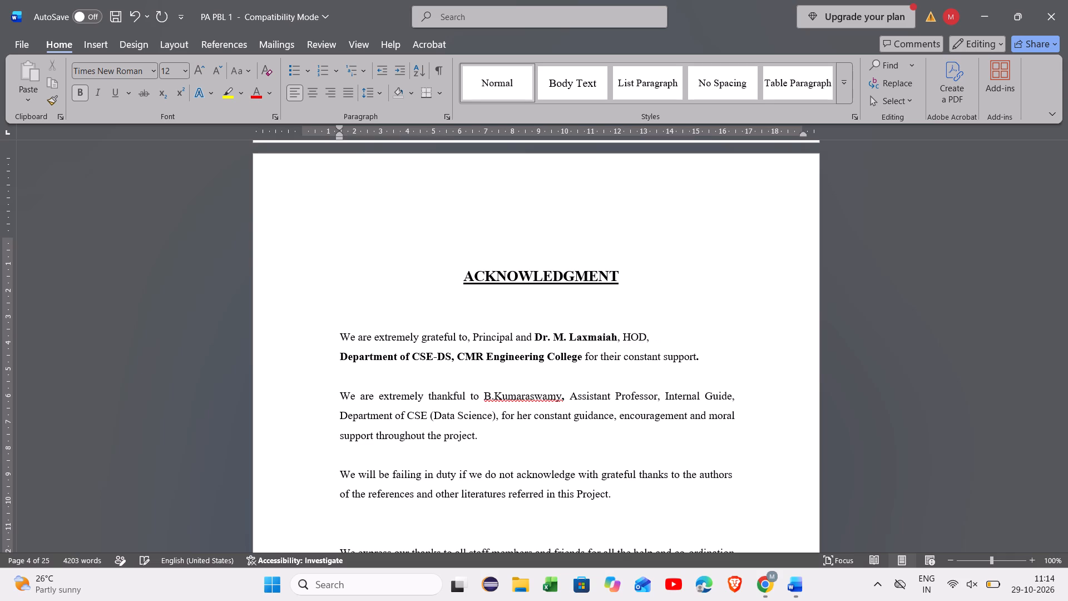
pyautogui.press('space')
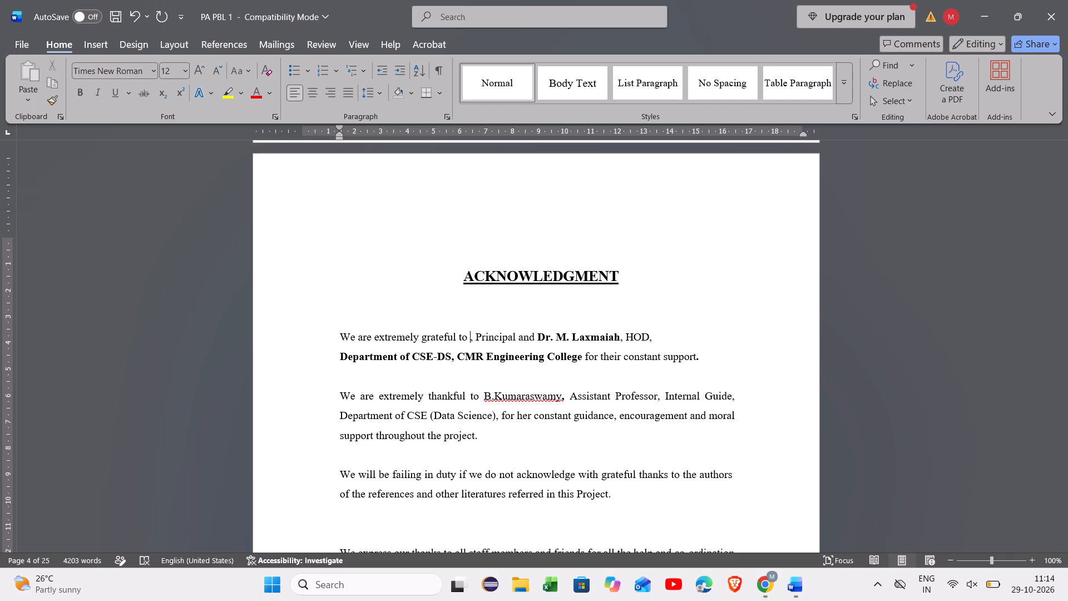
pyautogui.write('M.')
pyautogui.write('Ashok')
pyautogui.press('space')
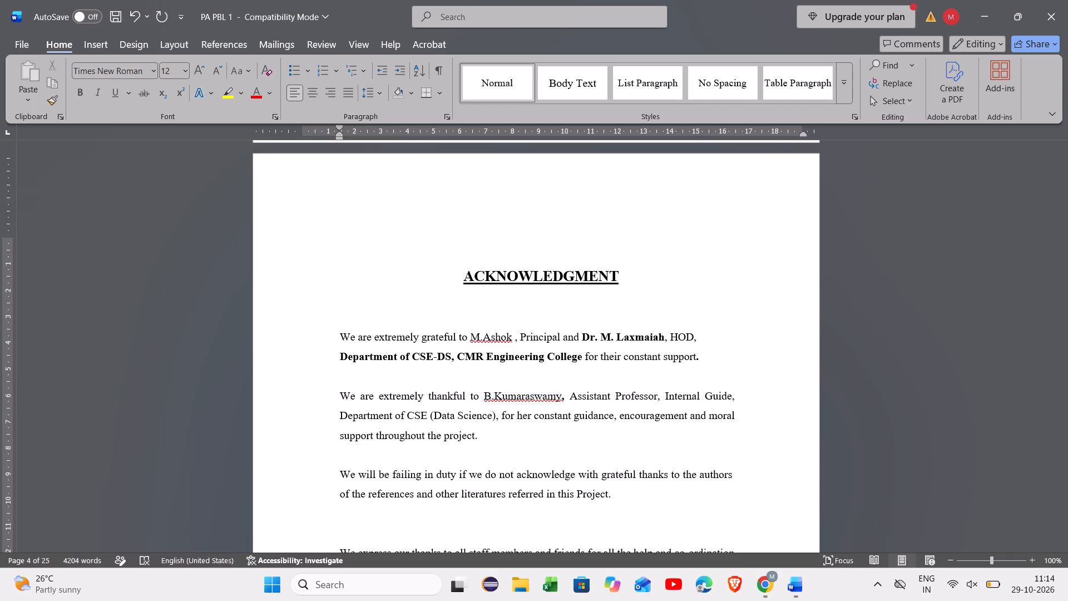
# Insert "Mr." and a space before the internal guide's name in the Acknowledgment's second paragraph.
pyautogui.scroll(-2, 554, 336)
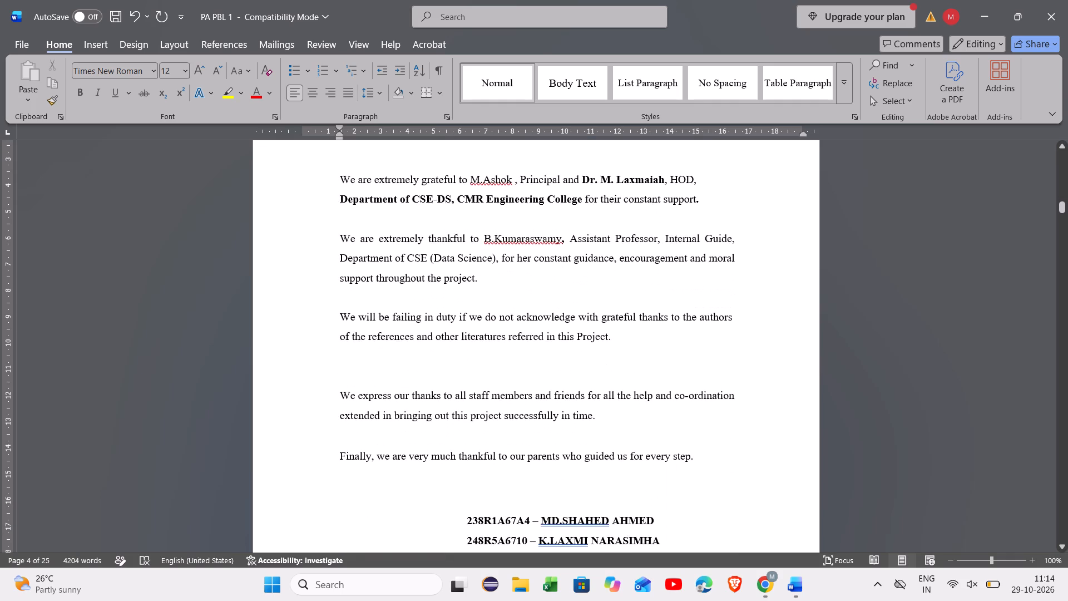
pyautogui.click(484, 238)
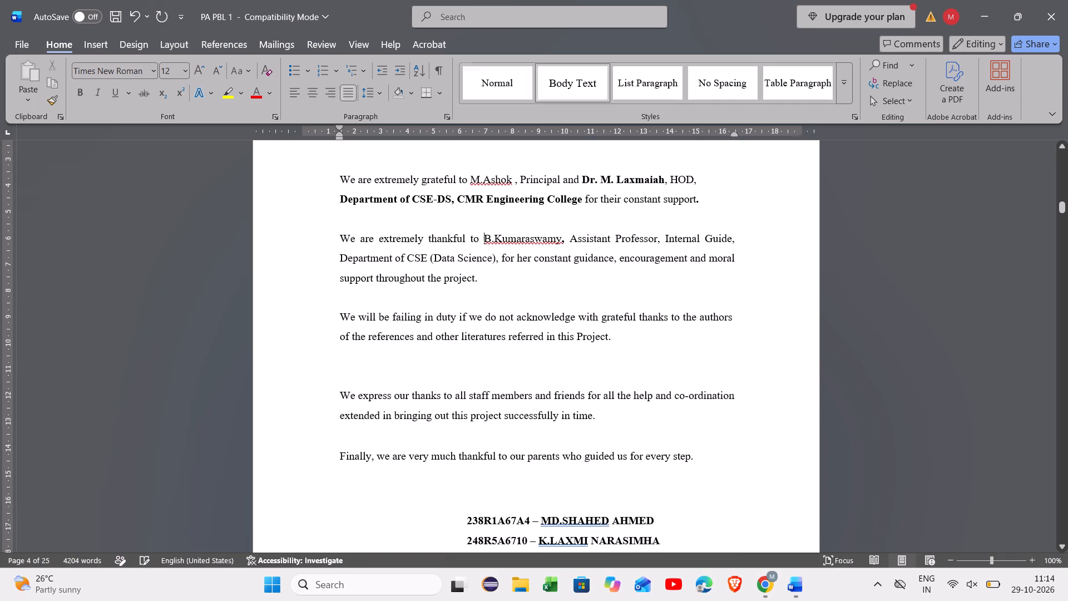
pyautogui.write('Mr.')
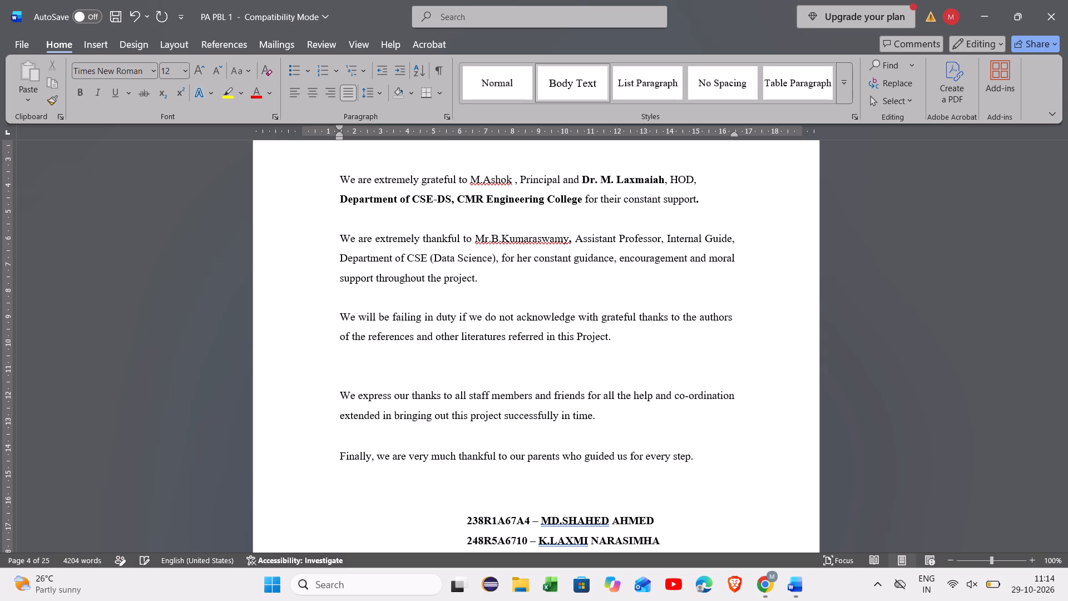
pyautogui.press('space')
# Review the rest of the Acknowledgment, the Abstract and the pages that follow it.
pyautogui.scroll(-1, 699, 295)
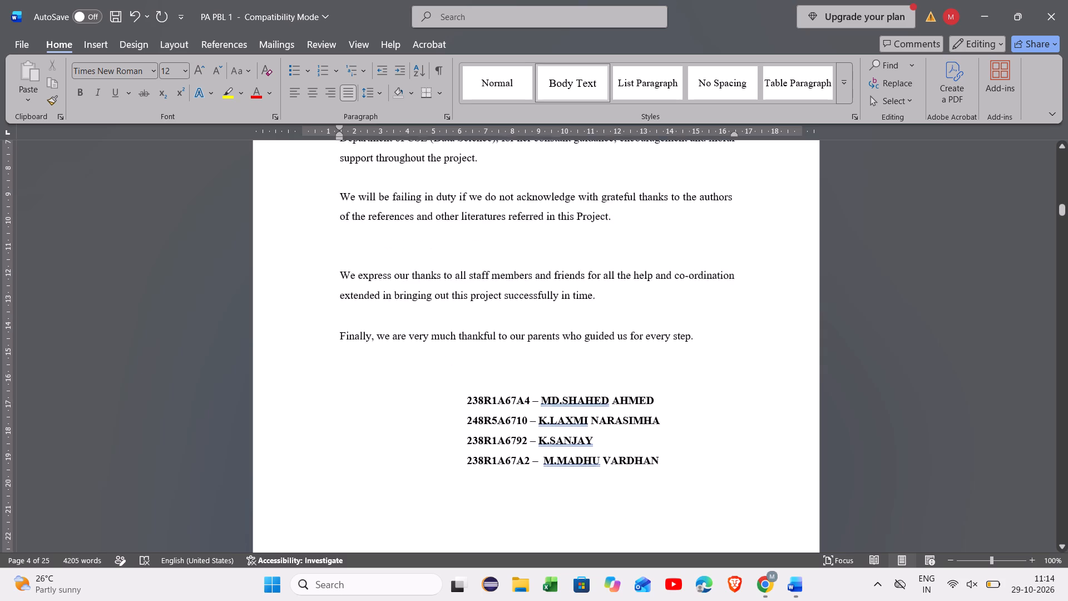
pyautogui.scroll(2, 699, 295)
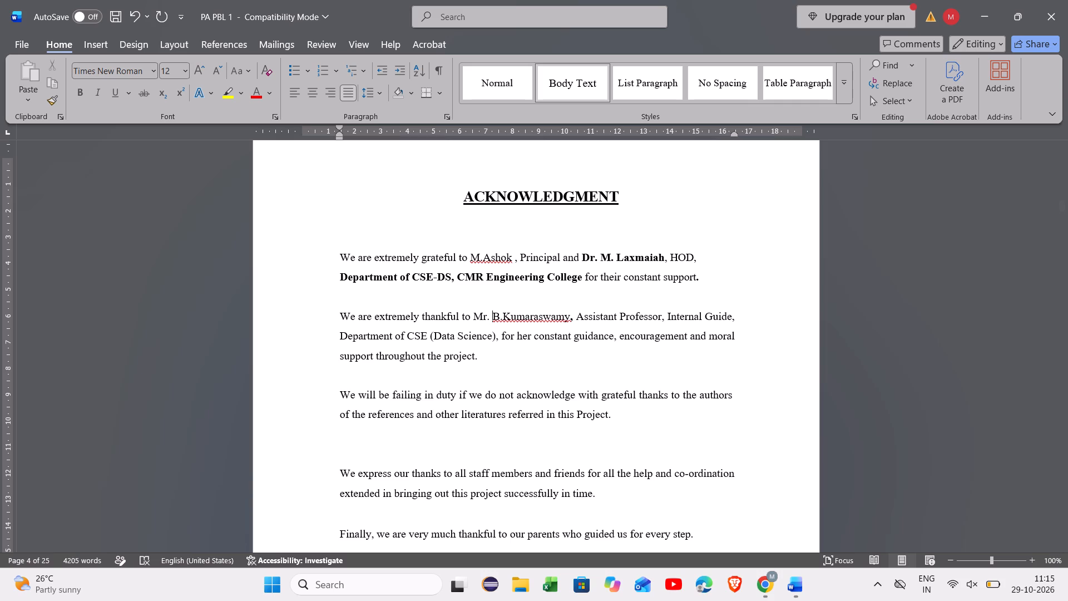
pyautogui.scroll(-5, 478, 330)
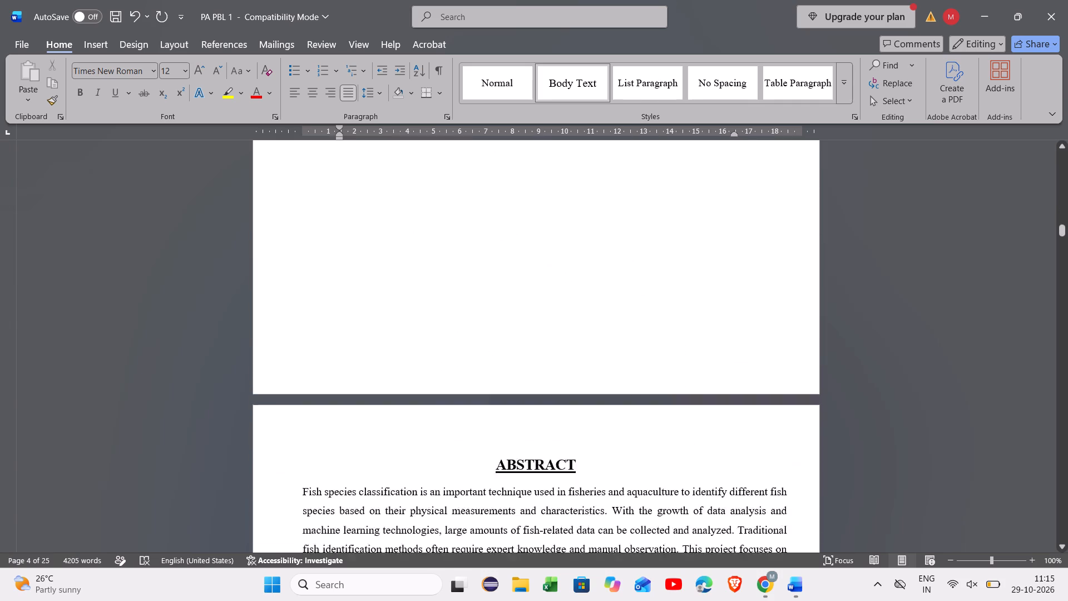
pyautogui.scroll(-3, 478, 330)
pyautogui.scroll(1, 478, 330)
pyautogui.scroll(-4, 478, 330)
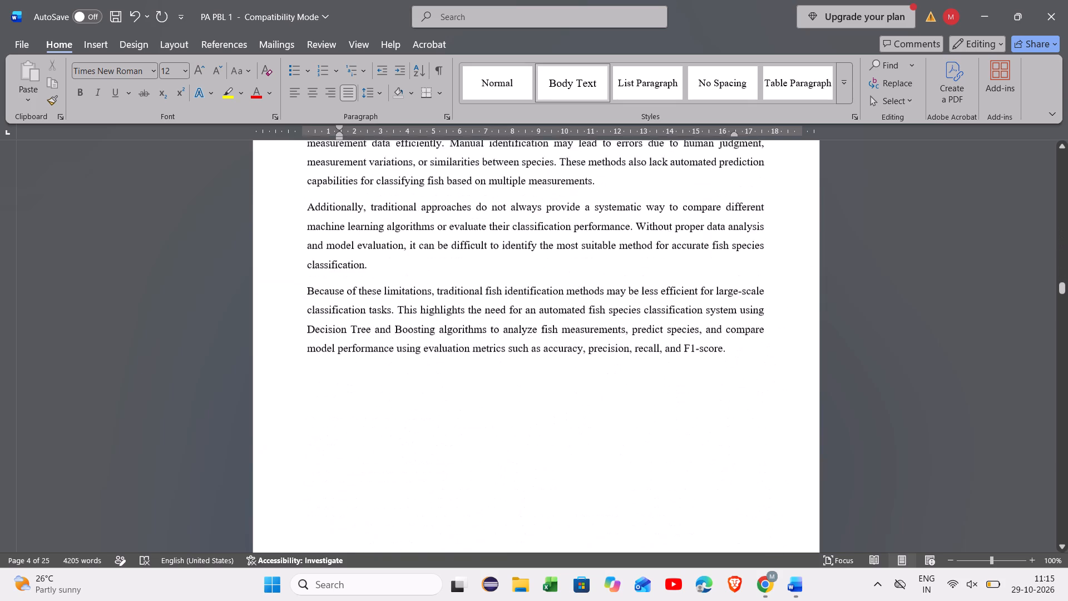
pyautogui.scroll(-1, 478, 330)
# Remove the space between "Mr." and the internal guide's name on the Certificate page, keeping the period after the initial.
pyautogui.scroll(16, 478, 330)
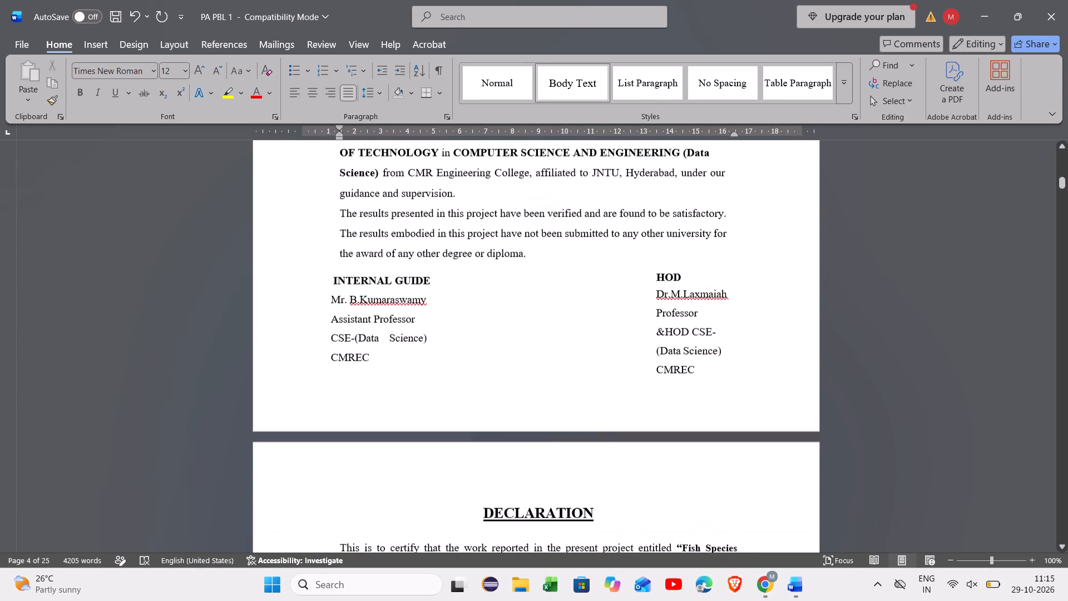
pyautogui.scroll(1, 478, 330)
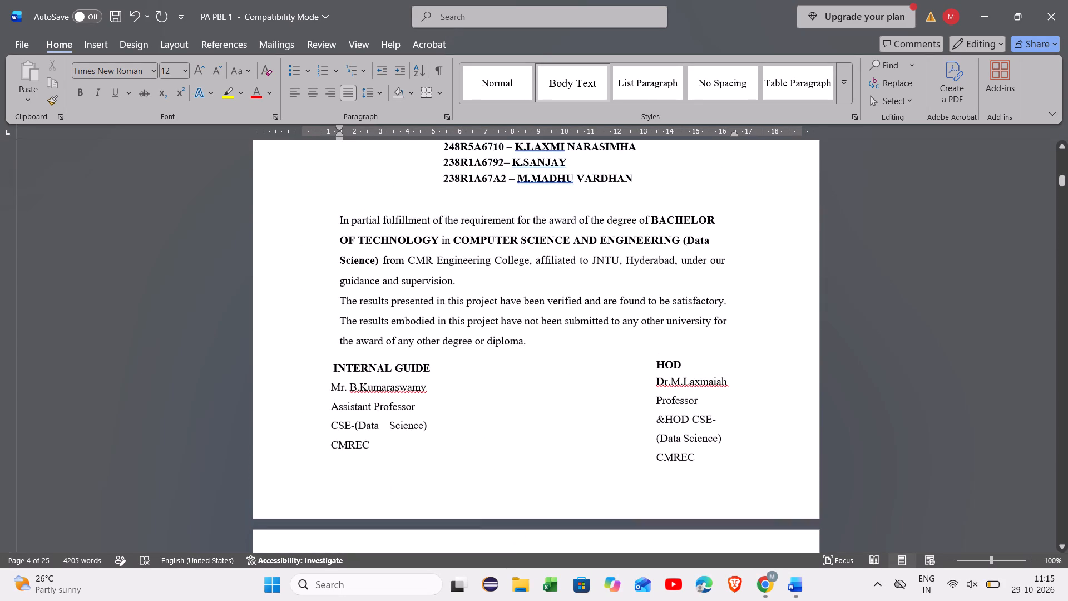
pyautogui.doubleClick(360, 390)
pyautogui.press('space')
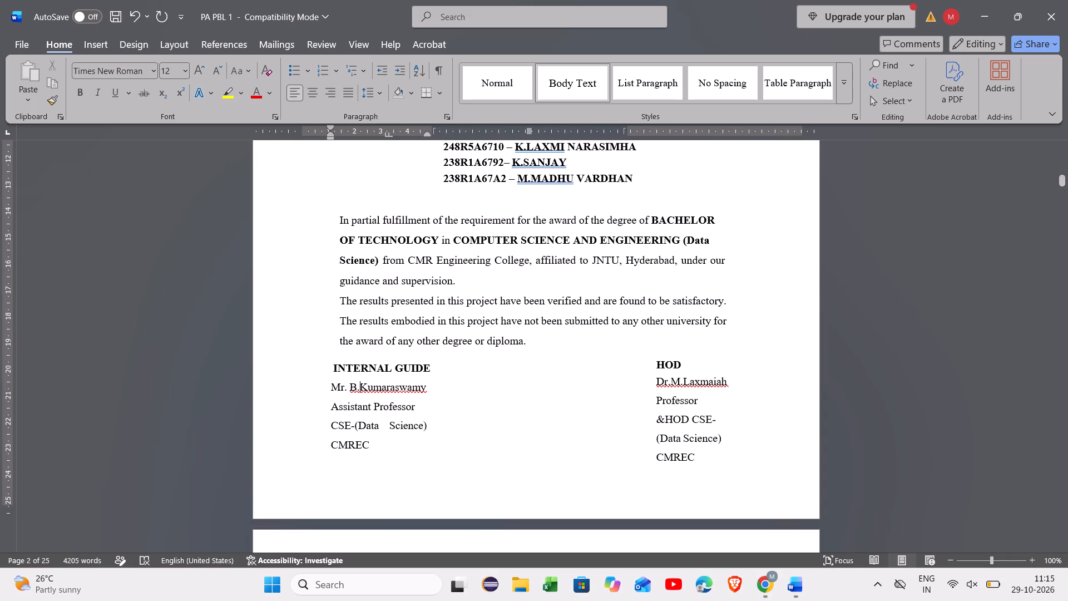
pyautogui.press('BackSpace')
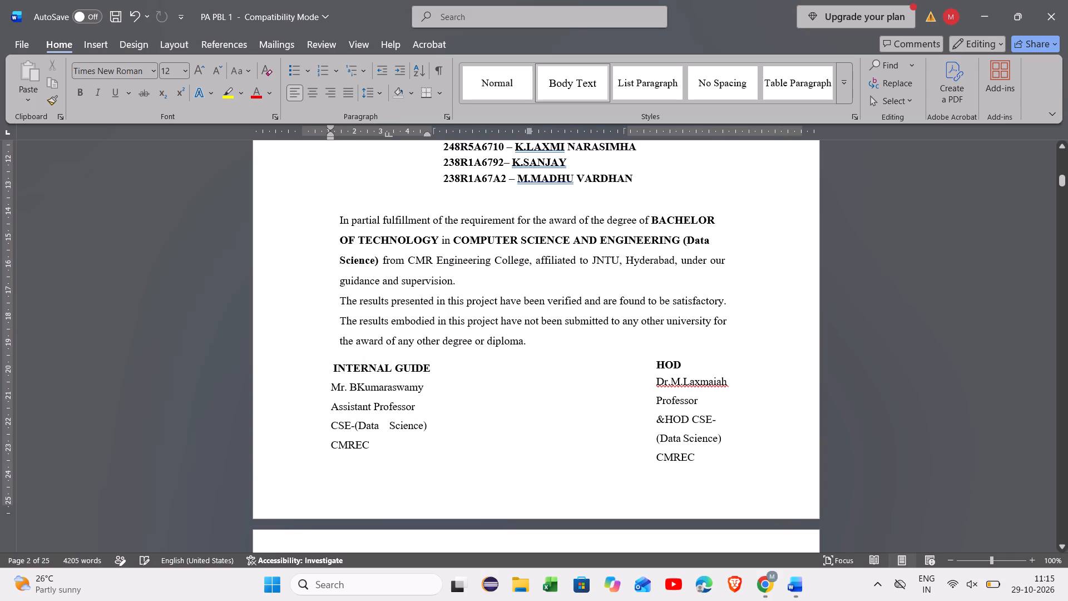
pyautogui.press('Left')
pyautogui.press('Right')
pyautogui.press('.')
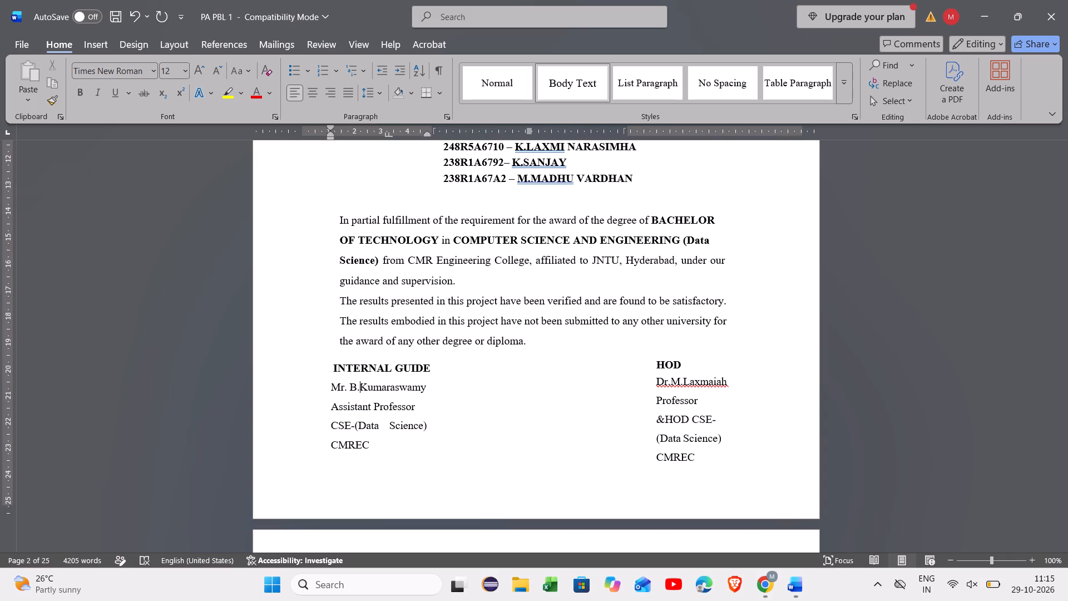
pyautogui.press('Left')
pyautogui.press('Left')
pyautogui.press('BackSpace')
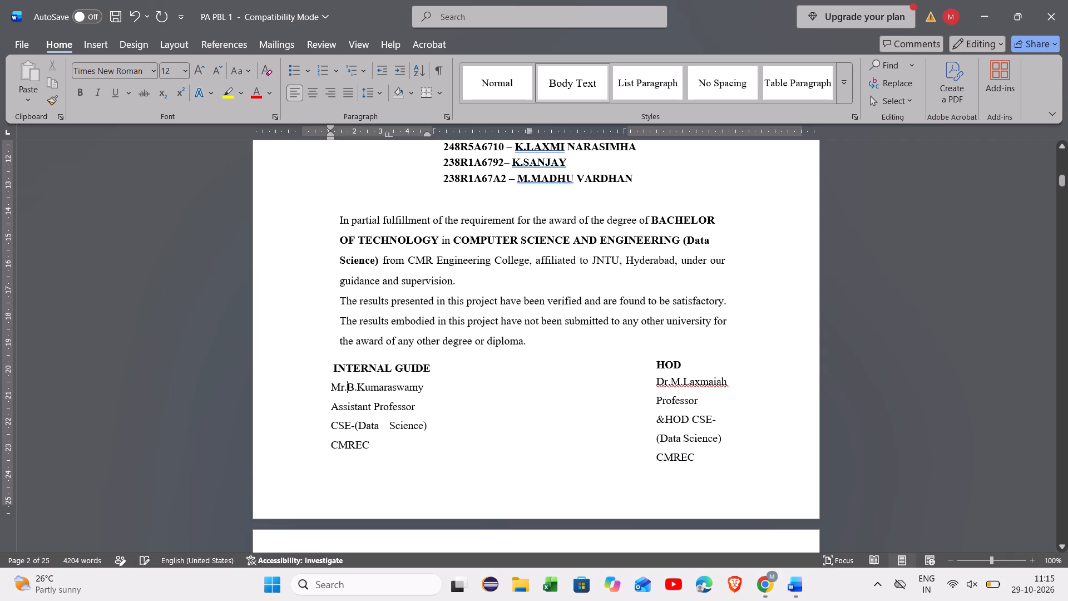
# Review the Certificate page from the internal guide and HOD signature blocks up to its title.
pyautogui.click(541, 448)
pyautogui.click(535, 377)
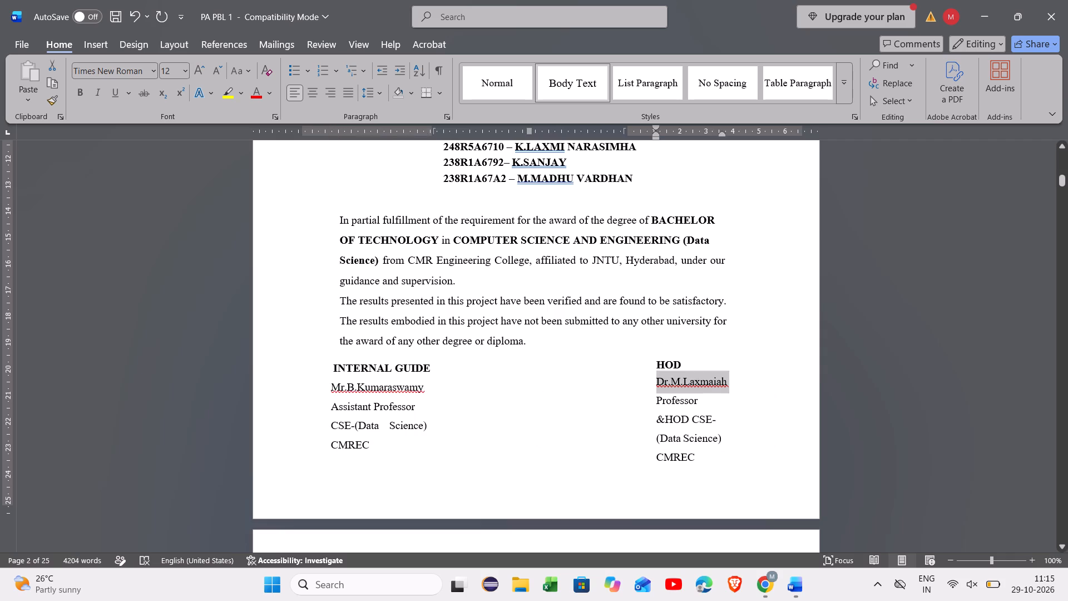
pyautogui.click(538, 436)
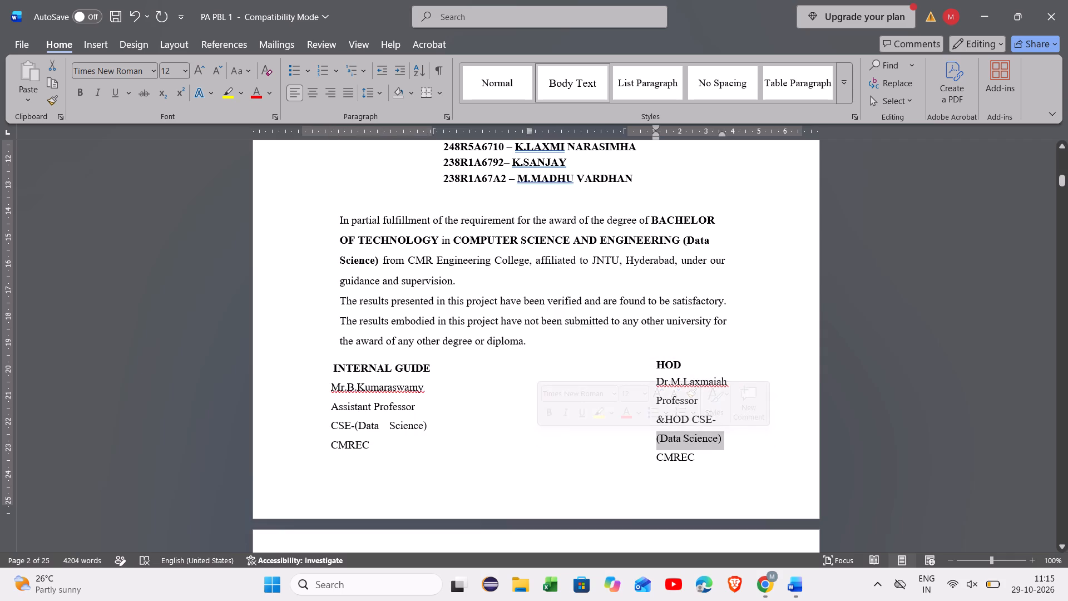
pyautogui.scroll(1, 530, 328)
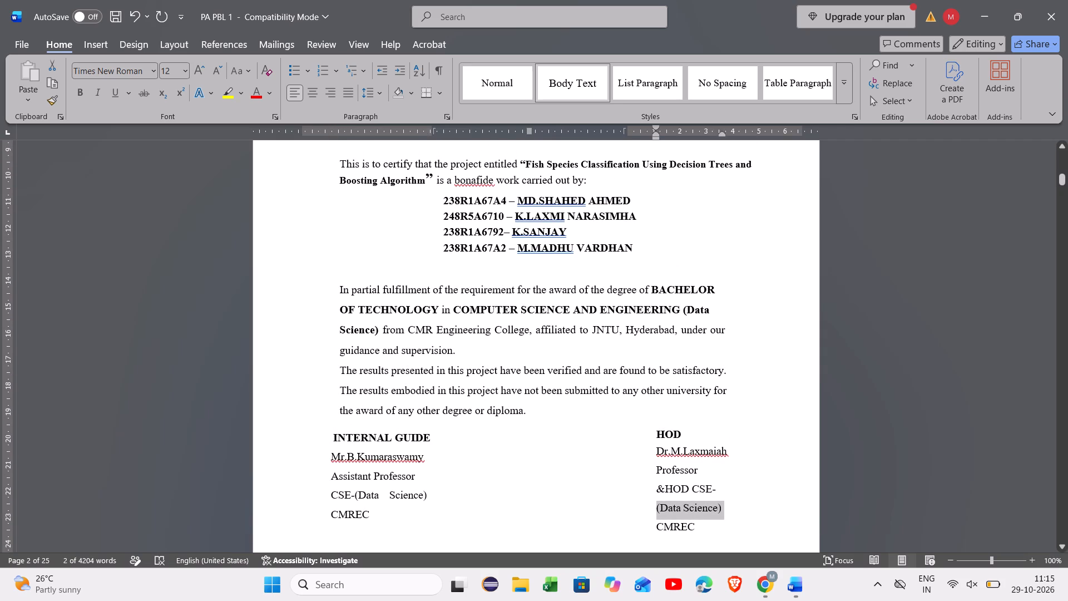
pyautogui.scroll(1, 430, 391)
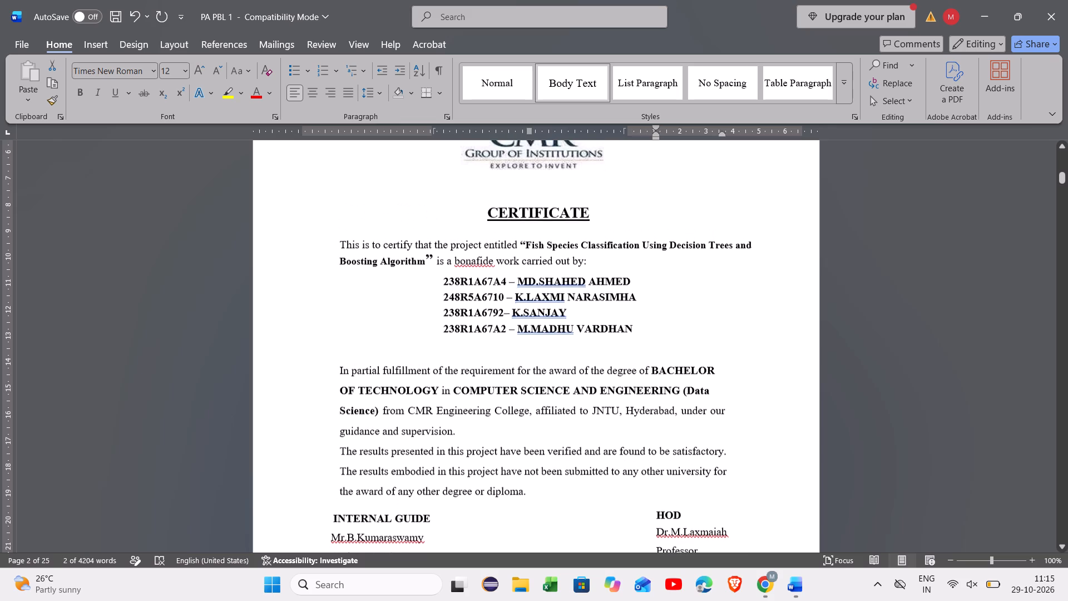
pyautogui.scroll(1, 430, 391)
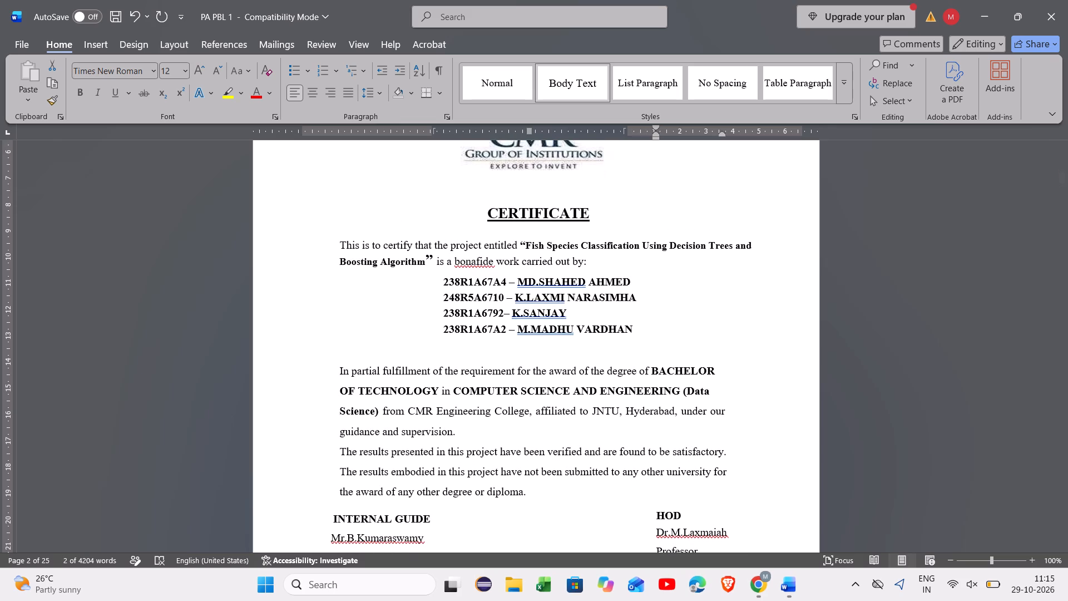
pyautogui.scroll(-1, 430, 391)
pyautogui.scroll(1, 573, 257)
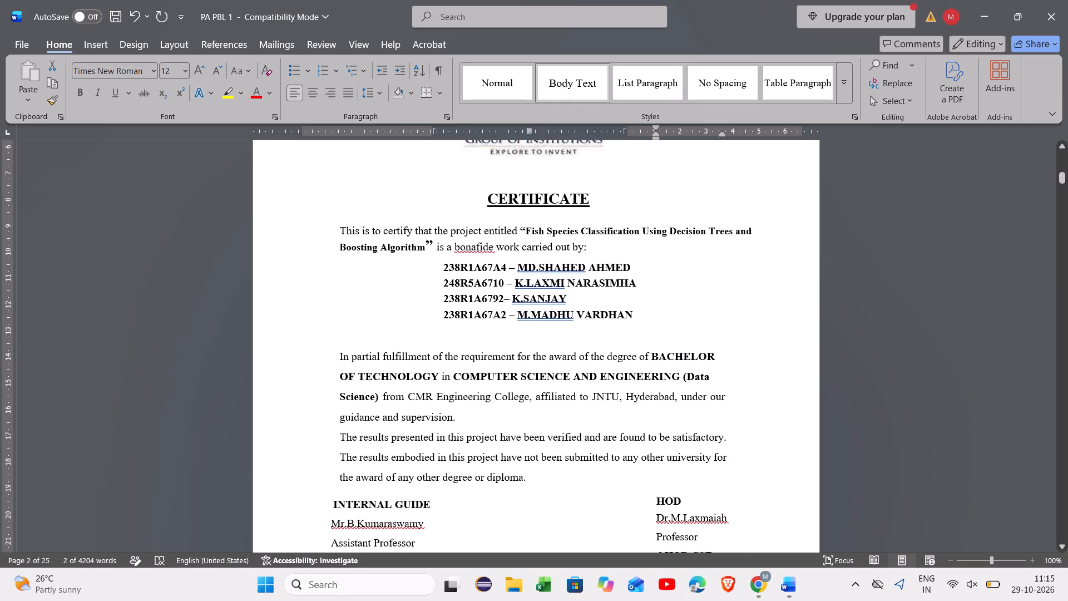
pyautogui.scroll(1, 573, 257)
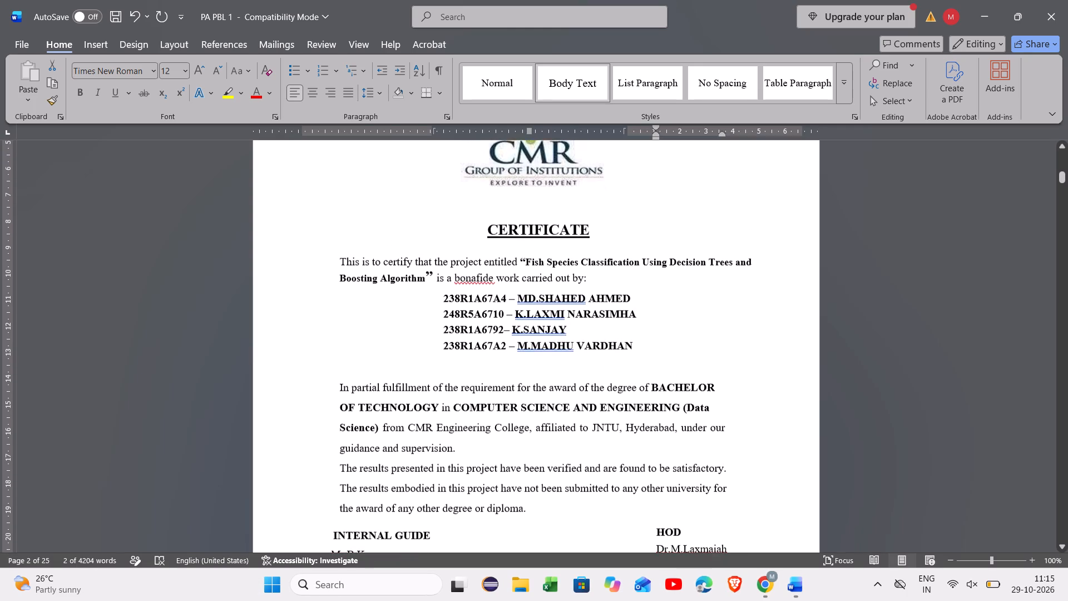
# Correct the Certificate page's college address spacing to read "and NAAC", "Medchal Dist" and "501401".
pyautogui.scroll(1, 573, 257)
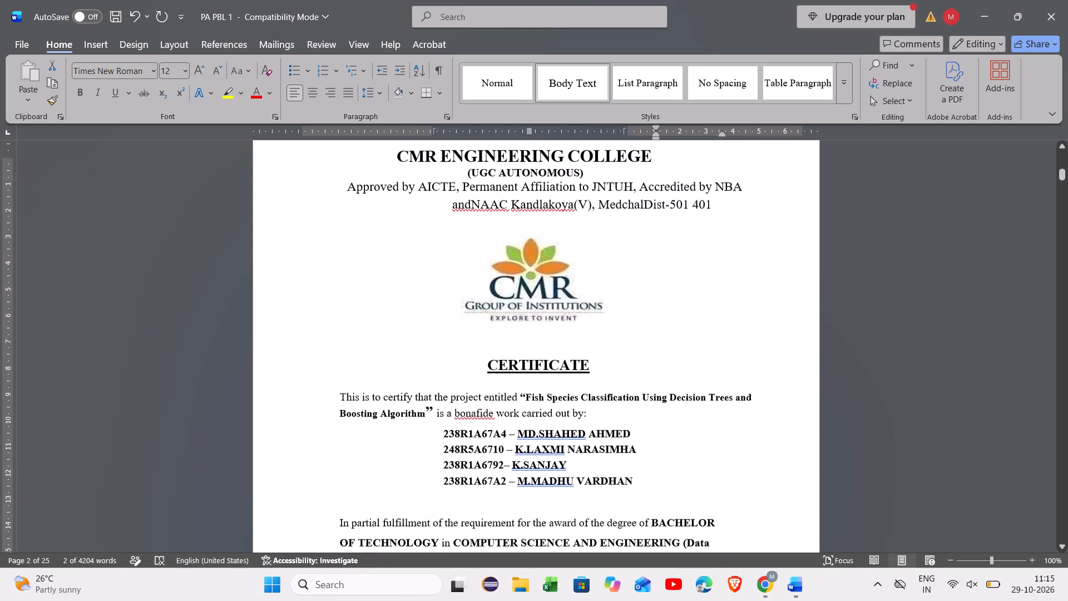
pyautogui.scroll(1, 573, 257)
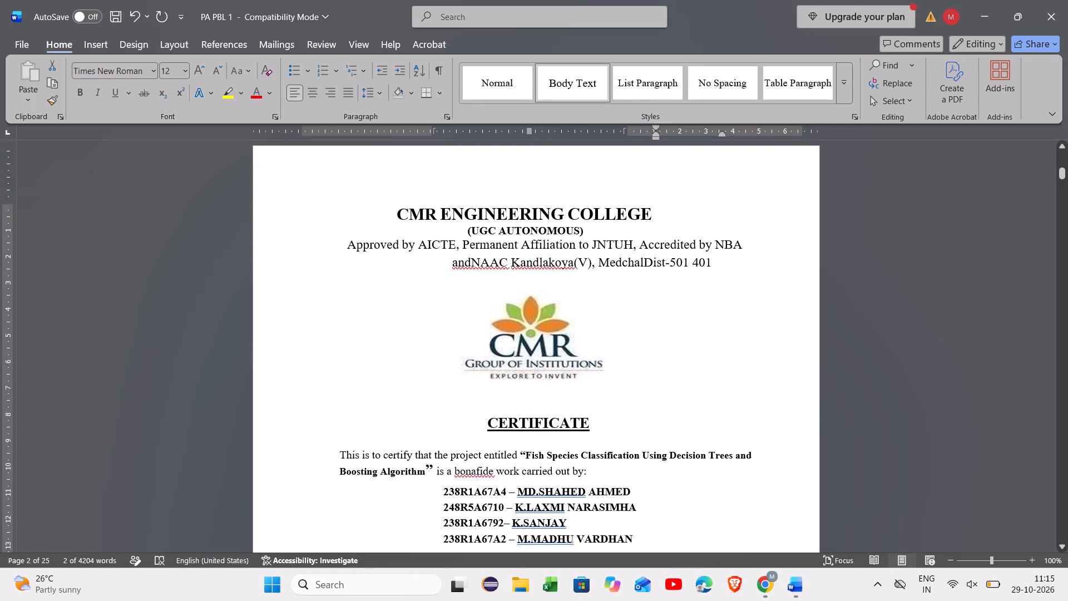
pyautogui.click(469, 263)
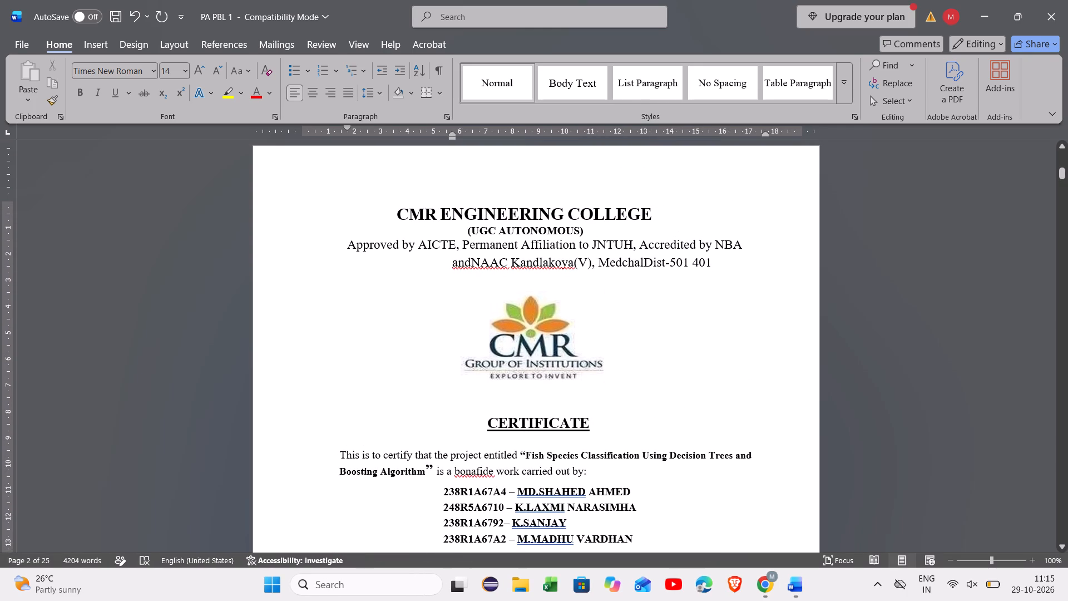
pyautogui.press('space')
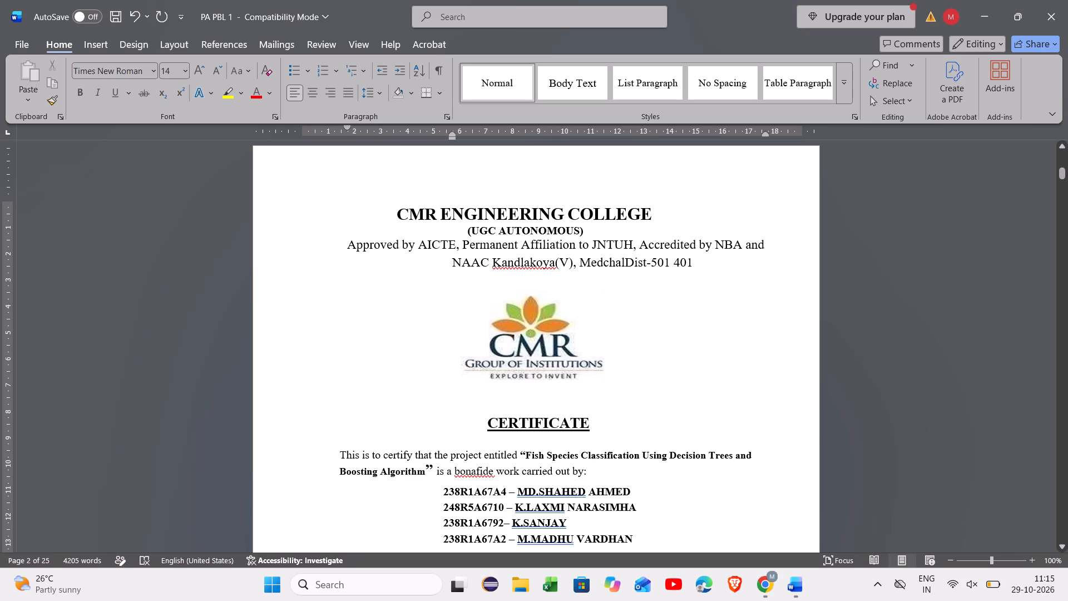
pyautogui.click(625, 260)
pyautogui.press('space')
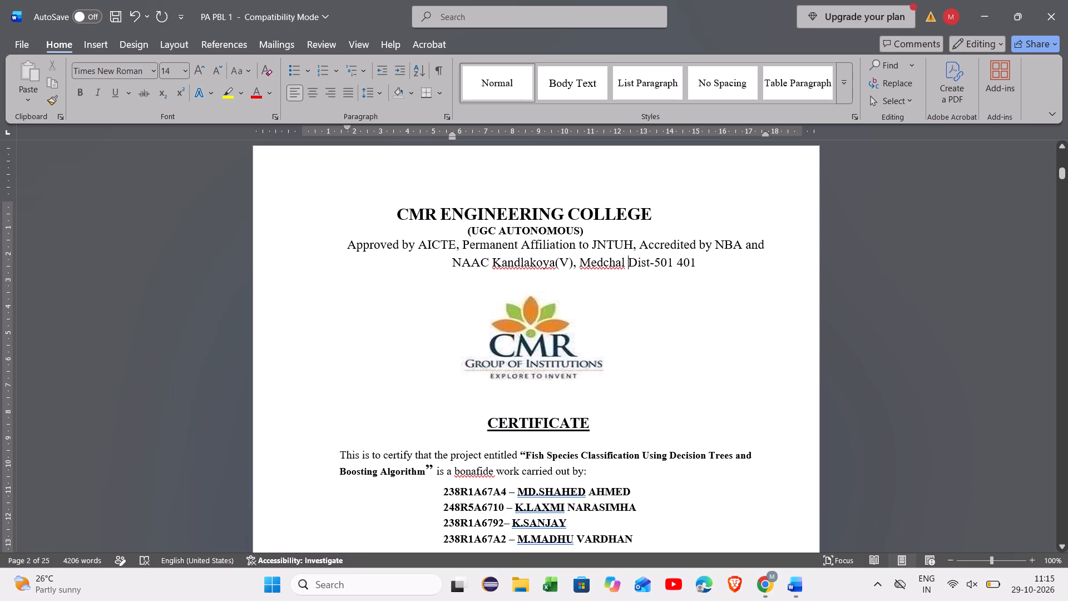
pyautogui.click(676, 258)
pyautogui.press('BackSpace')
# Justify the two-line approval and address text under the college name on the Certificate page.
pyautogui.moveTo(340, 239); pyautogui.dragTo(708, 250)
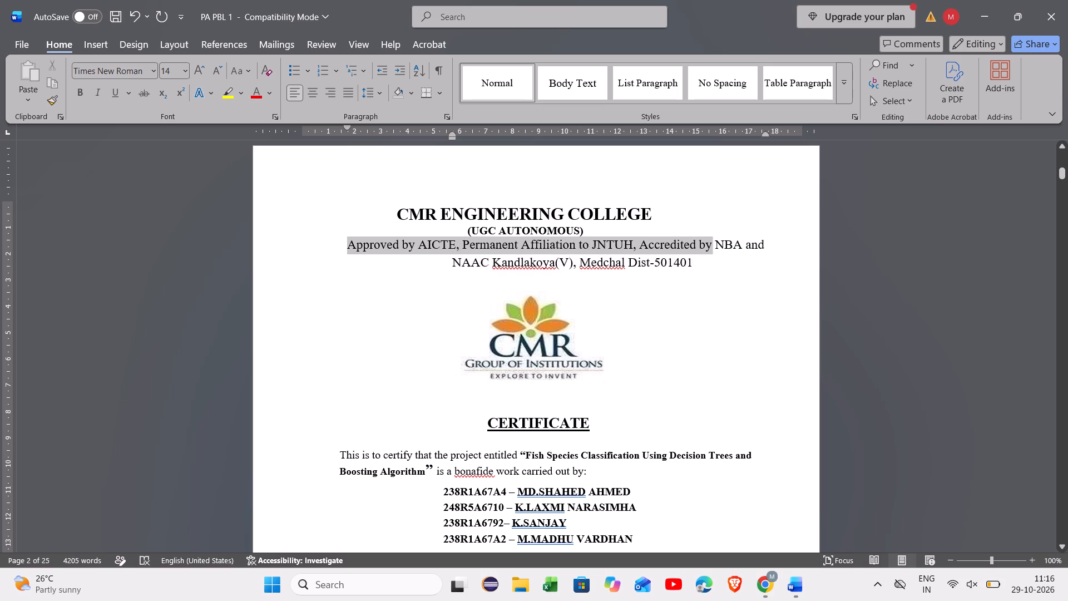
pyautogui.moveTo(708, 250); pyautogui.dragTo(707, 264)
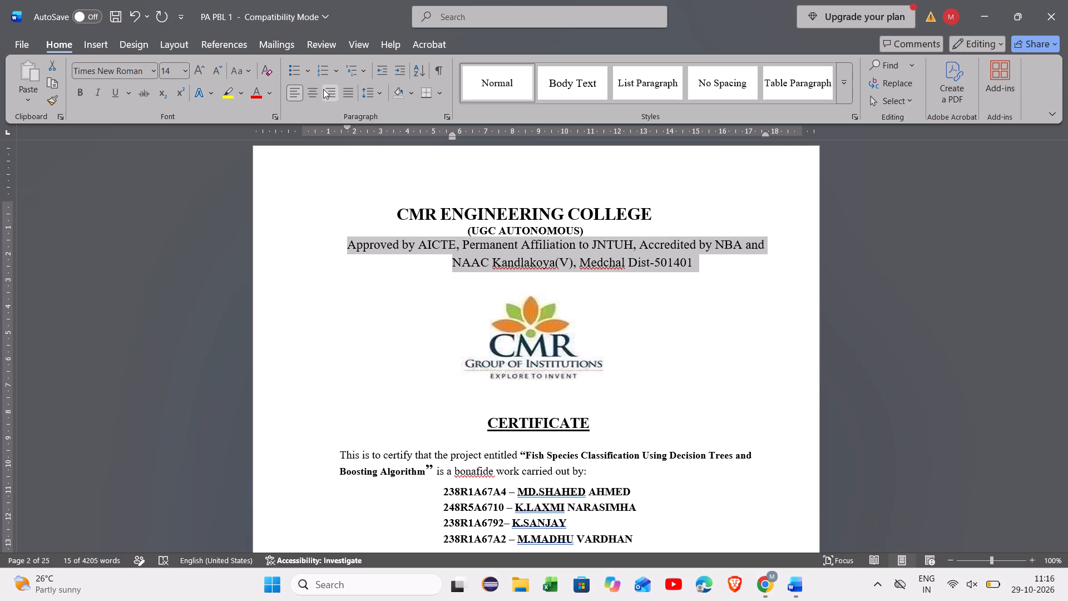
pyautogui.click(343, 91)
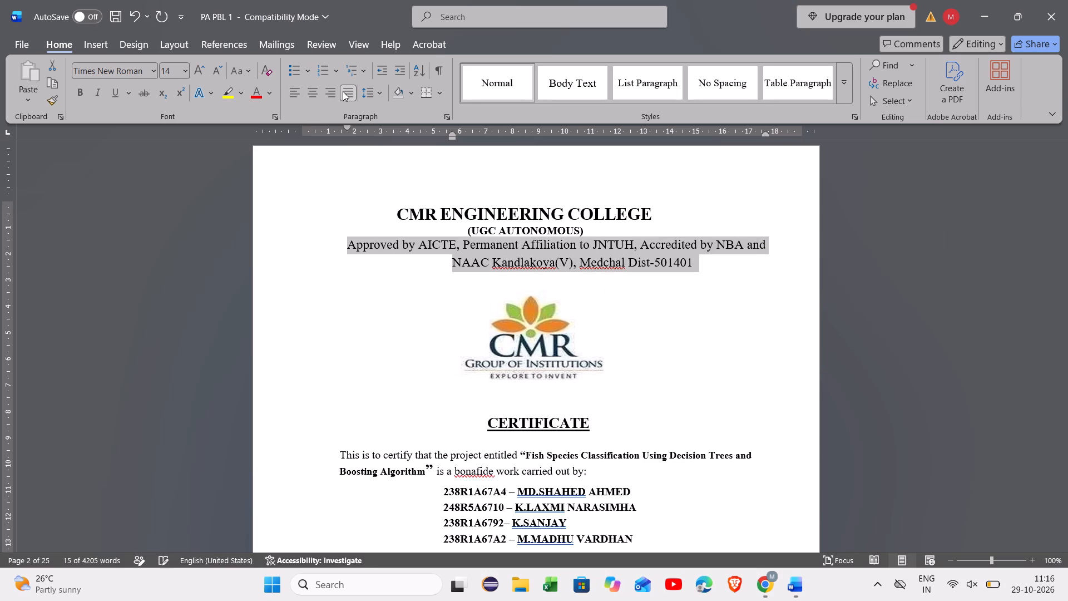
pyautogui.click(715, 378)
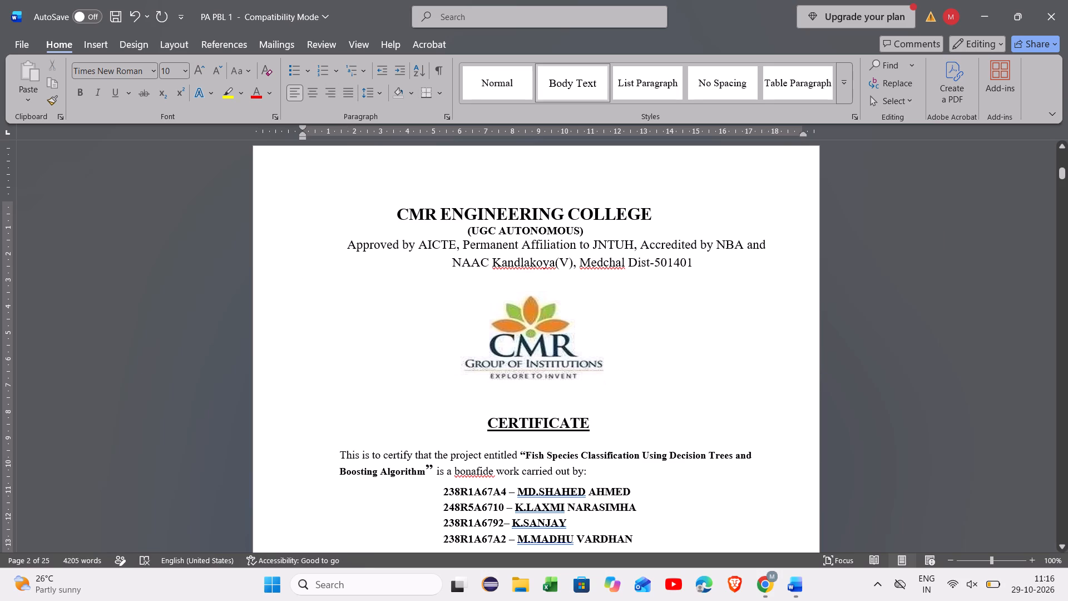
# Check the title page and justify the whole body paragraph on the Declaration page.
pyautogui.scroll(11, 621, 346)
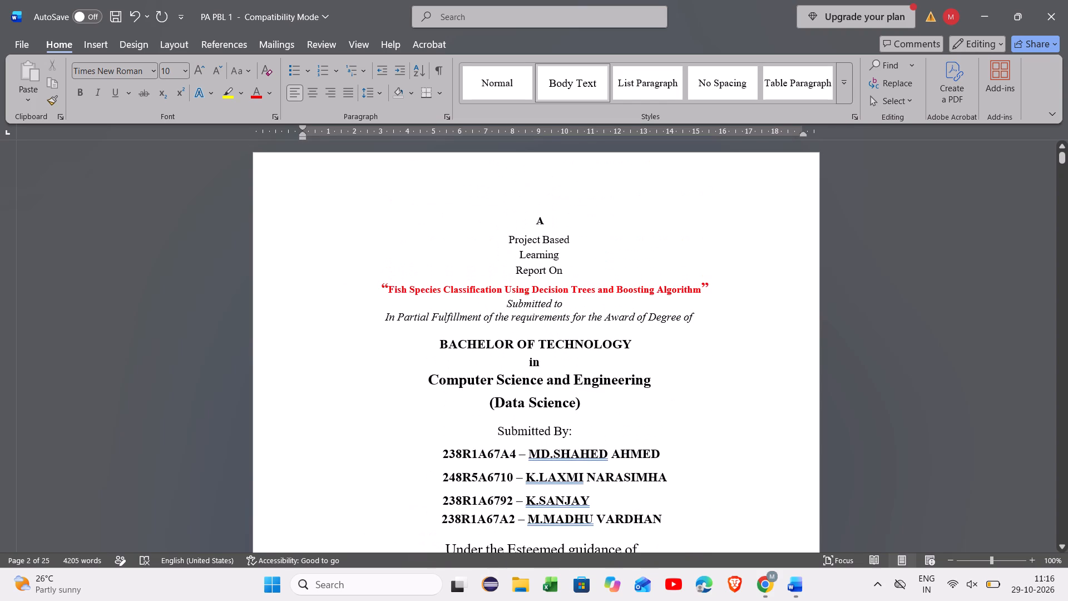
pyautogui.scroll(1, 621, 346)
pyautogui.scroll(-5, 621, 346)
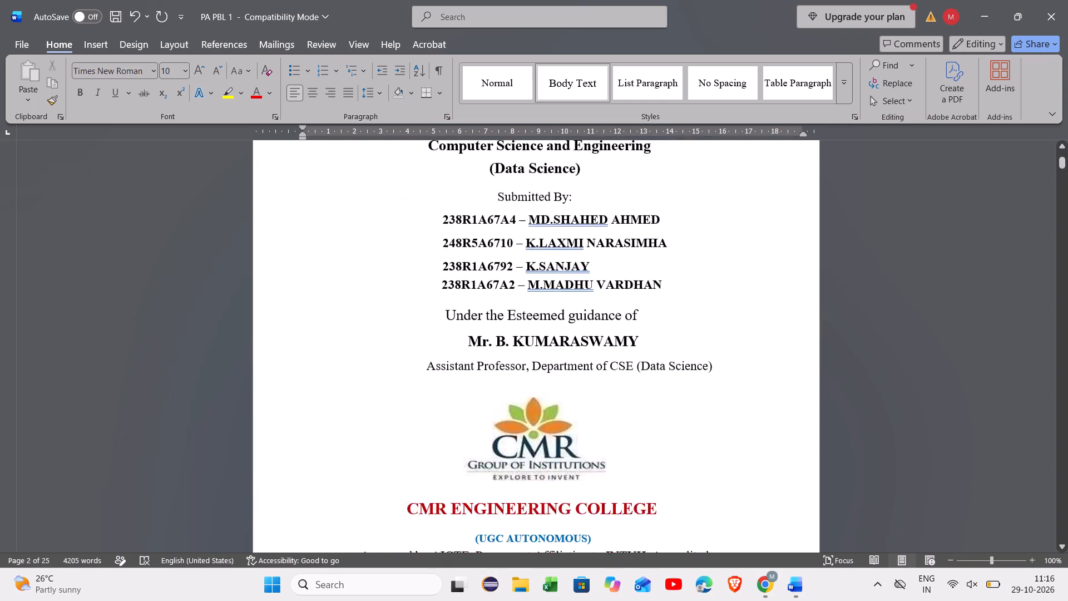
pyautogui.scroll(-5, 621, 346)
pyautogui.scroll(1, 621, 346)
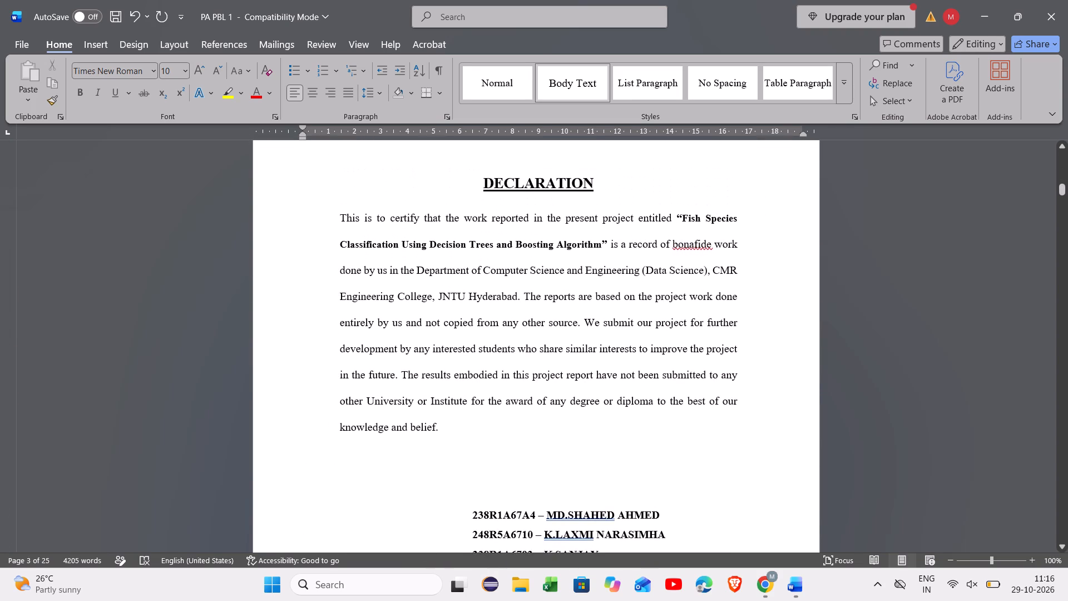
pyautogui.moveTo(340, 208); pyautogui.dragTo(472, 398)
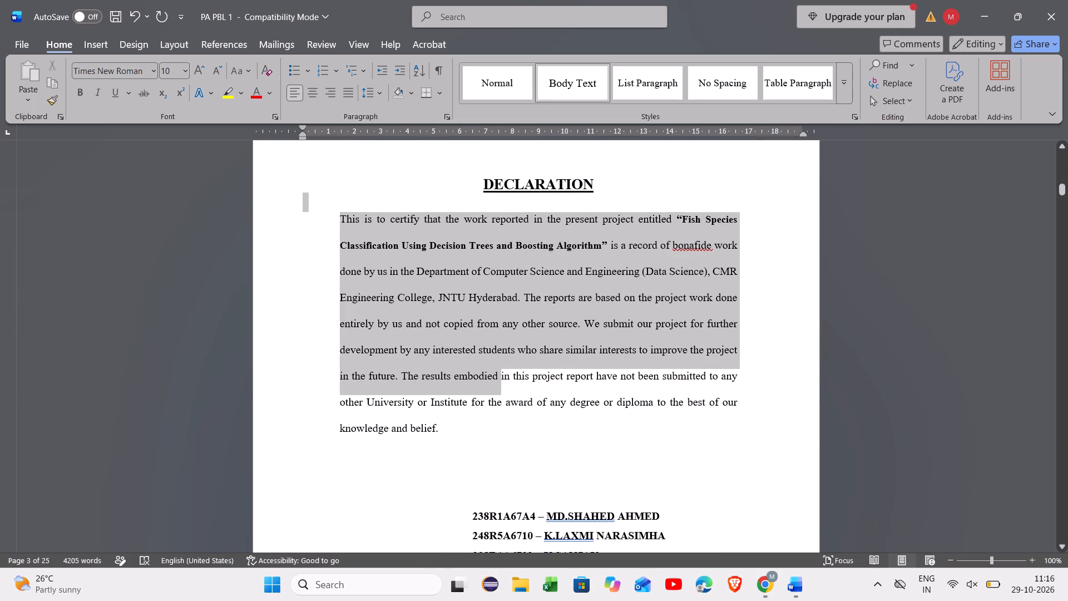
pyautogui.moveTo(472, 398); pyautogui.dragTo(477, 428)
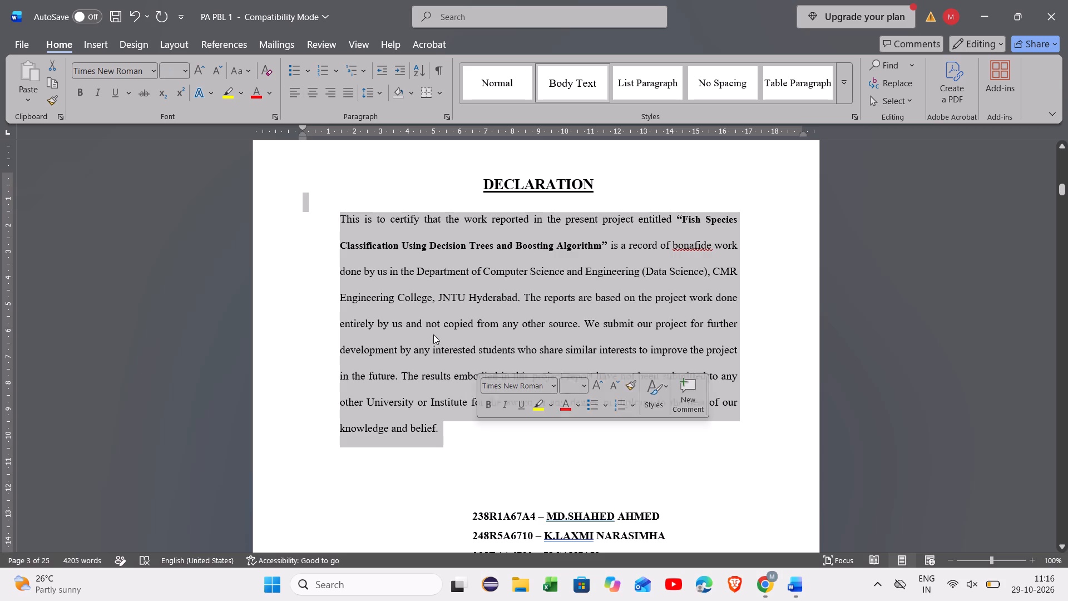
pyautogui.click(343, 93)
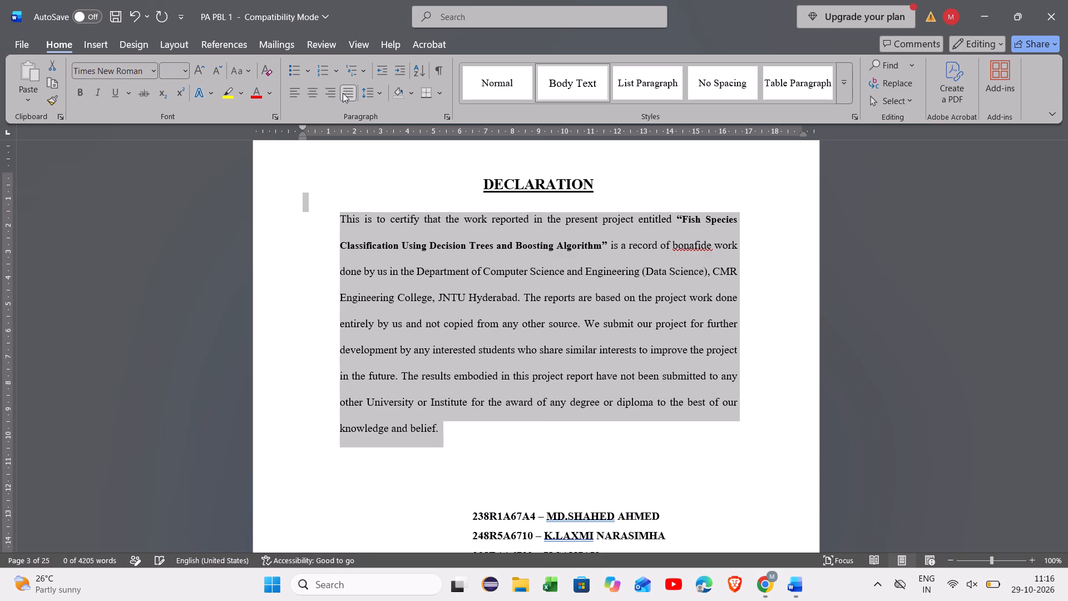
pyautogui.click(524, 328)
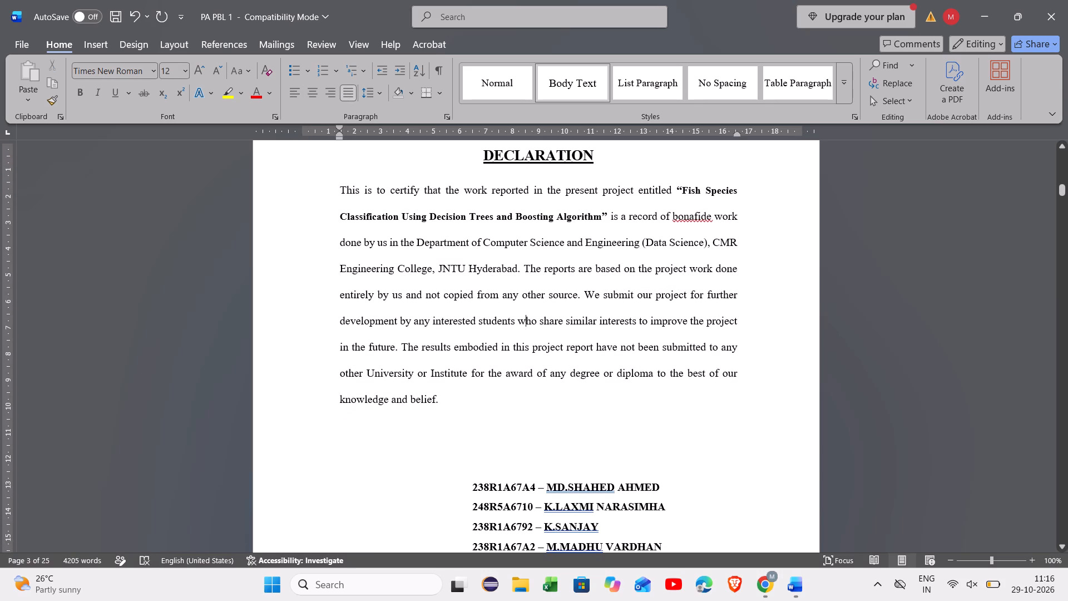
# Justify the first three paragraphs of the Acknowledgment, from the thanks to the Principal through the thanks to the reference authors.
pyautogui.scroll(-5, 535, 388)
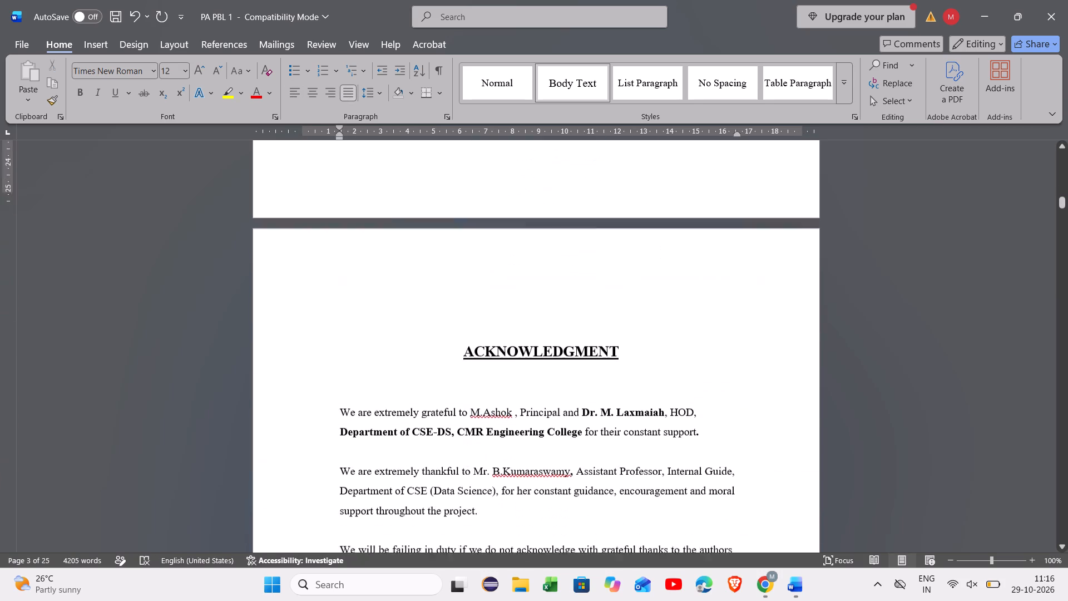
pyautogui.scroll(-1, 535, 388)
pyautogui.moveTo(335, 335); pyautogui.dragTo(638, 512)
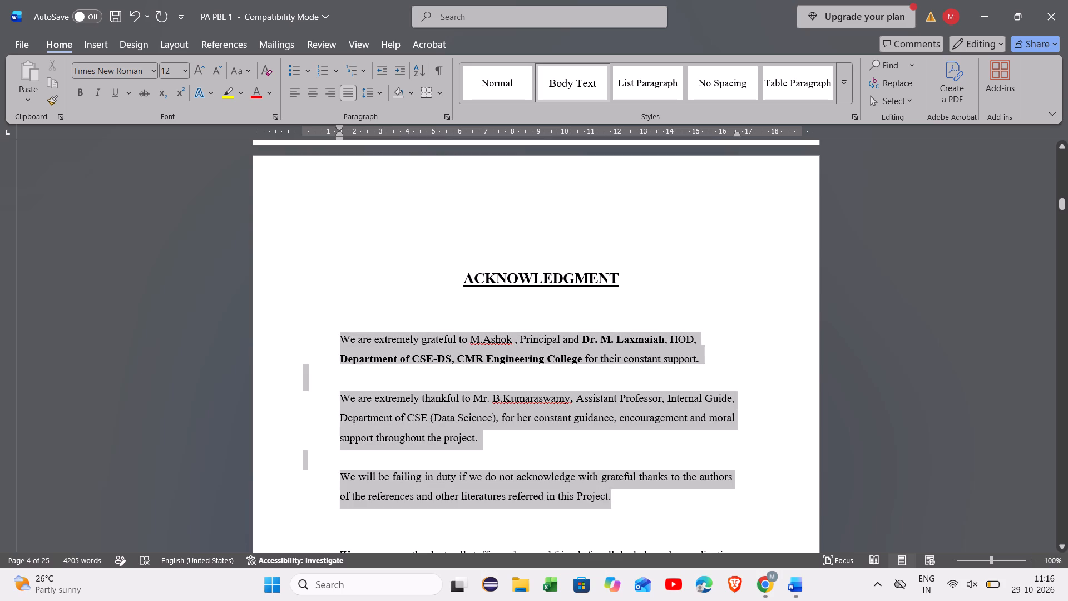
pyautogui.moveTo(638, 512); pyautogui.dragTo(665, 517)
pyautogui.click(348, 97)
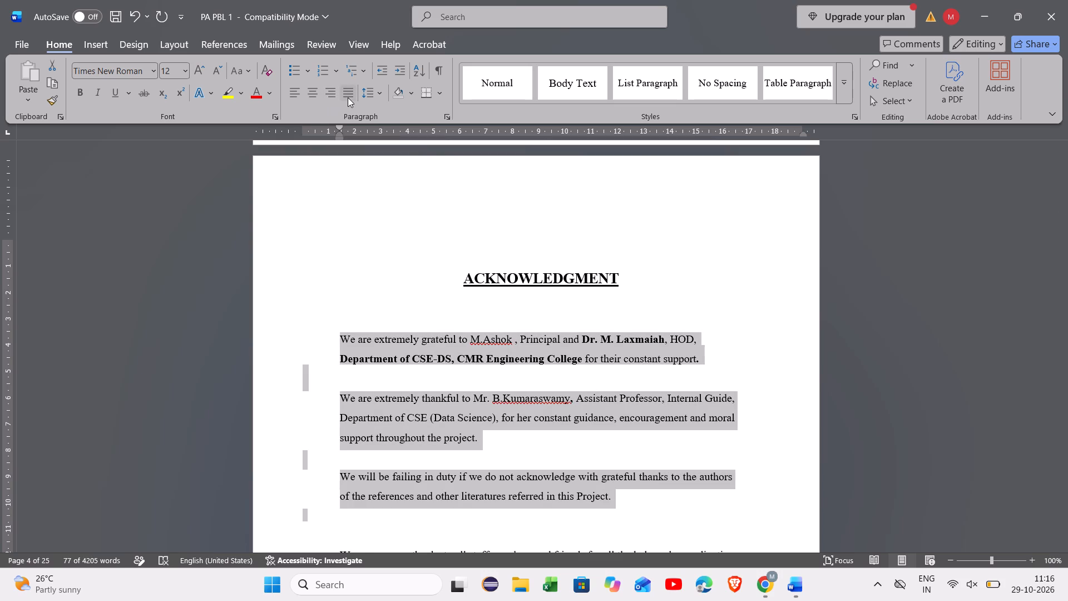
pyautogui.click(741, 336)
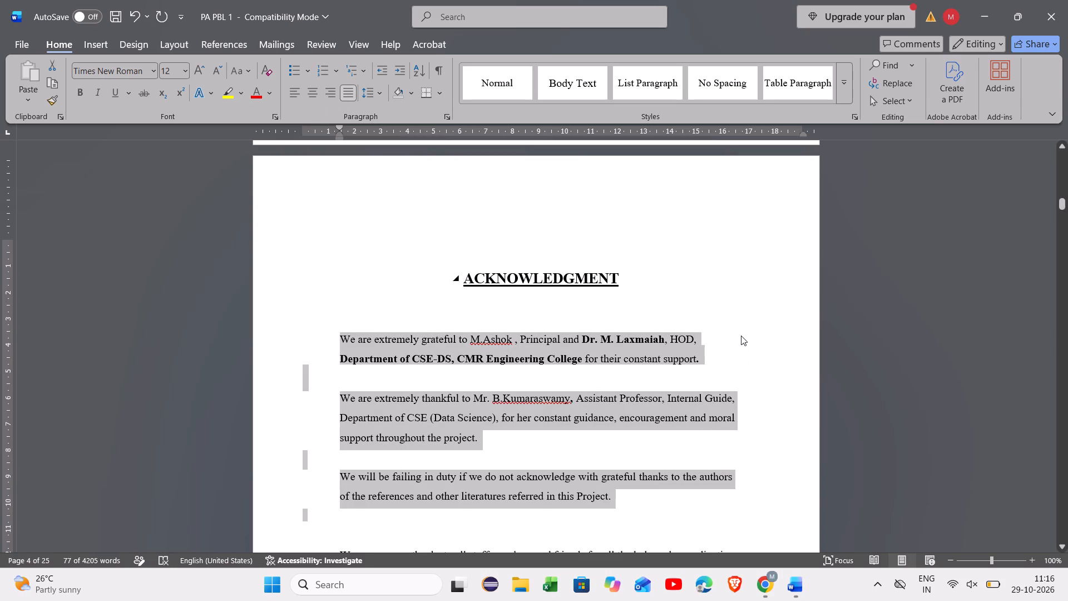
# Set the line spacing of all Acknowledgment body paragraphs, through the closing thanks to parents, to 1.15.
pyautogui.scroll(-2, 741, 336)
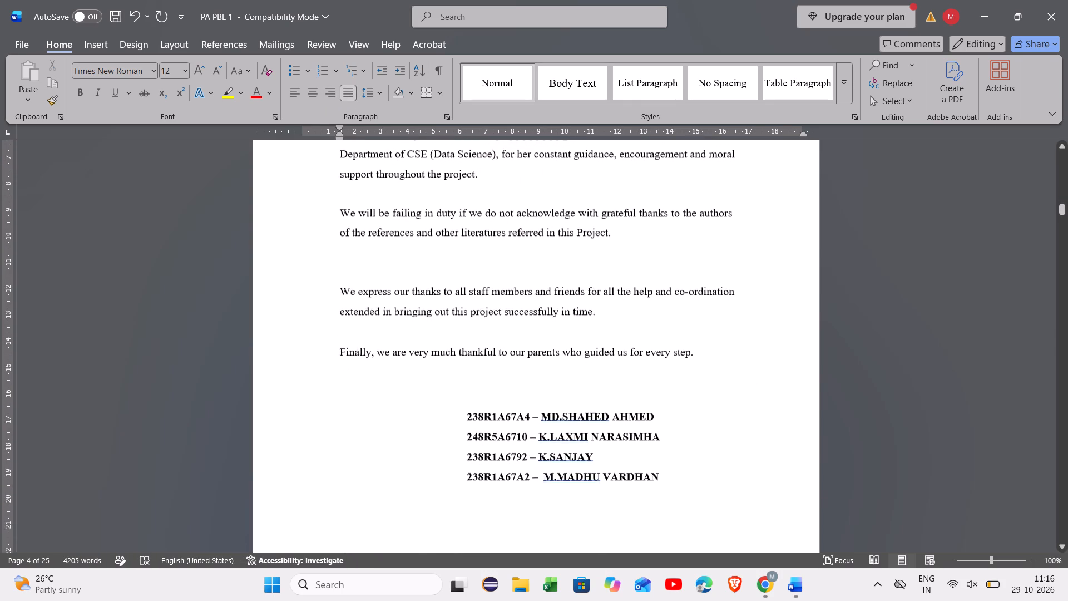
pyautogui.click(512, 320)
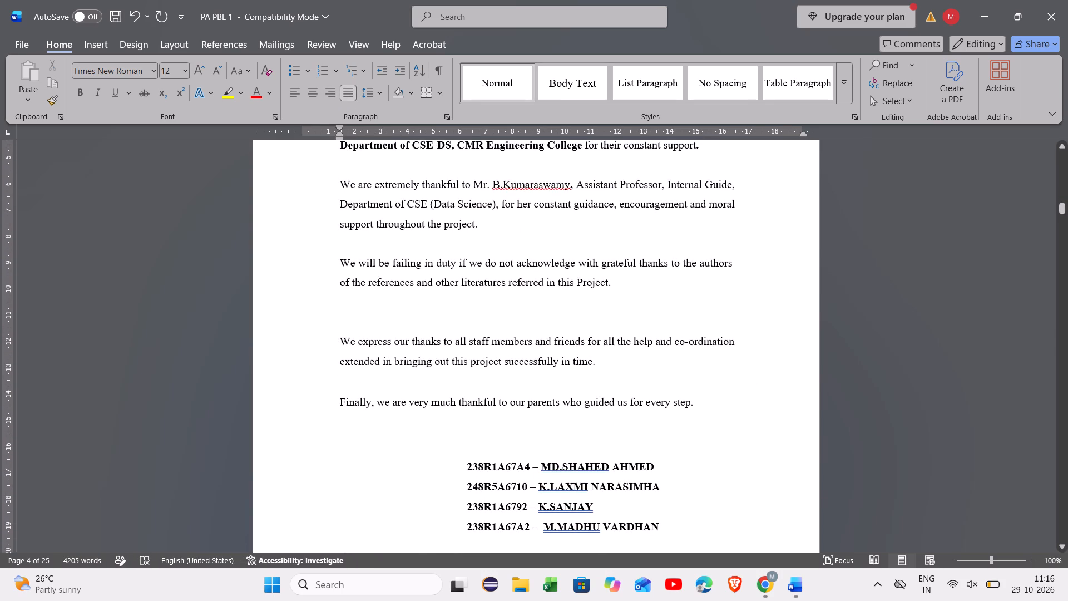
pyautogui.click(512, 320)
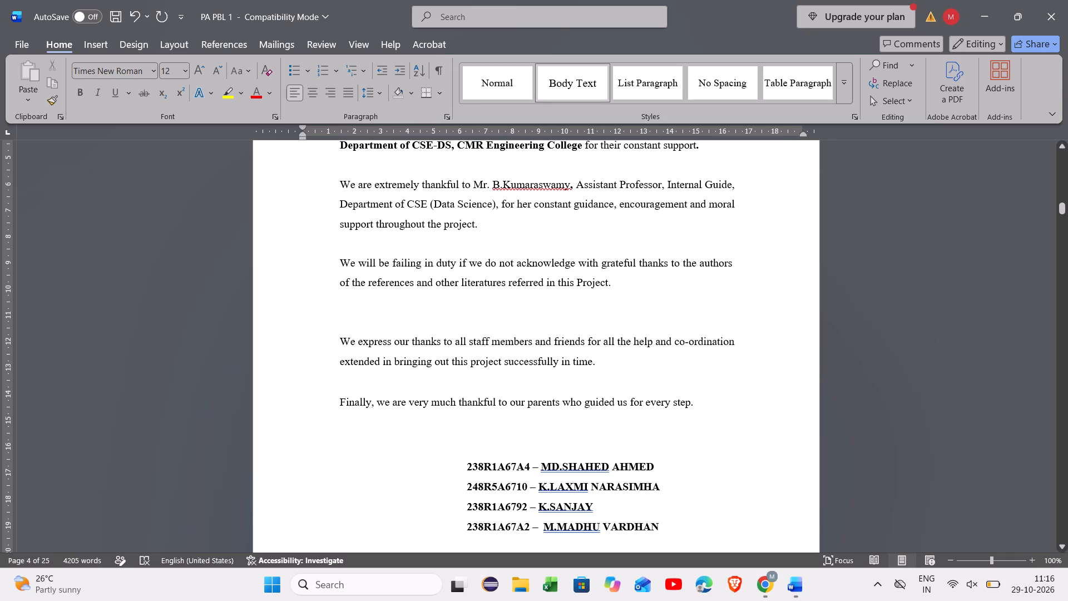
pyautogui.moveTo(706, 396); pyautogui.dragTo(540, 87)
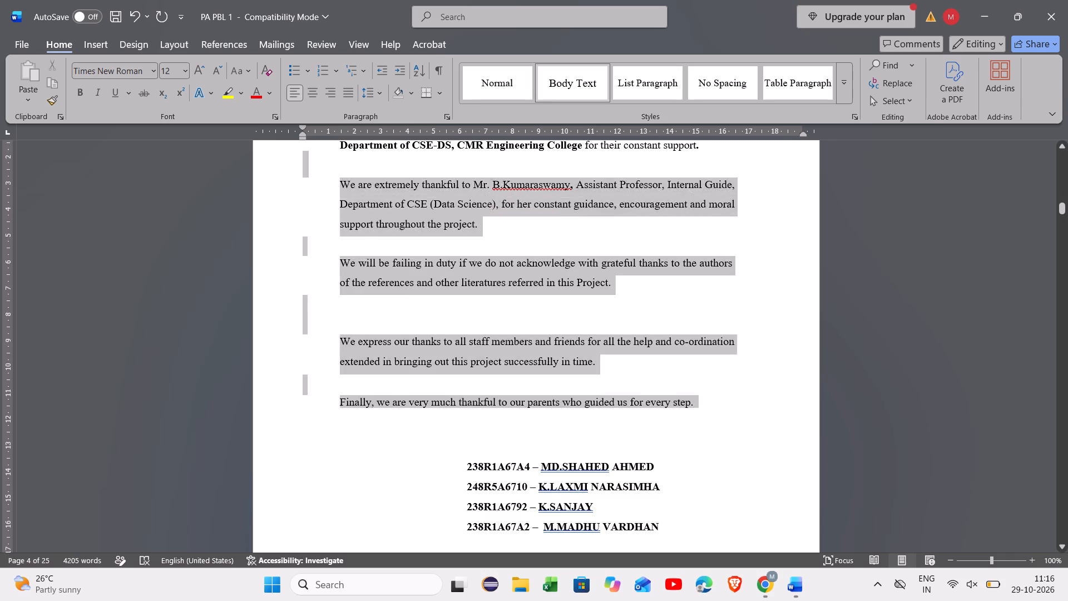
pyautogui.moveTo(540, 87); pyautogui.dragTo(337, 391)
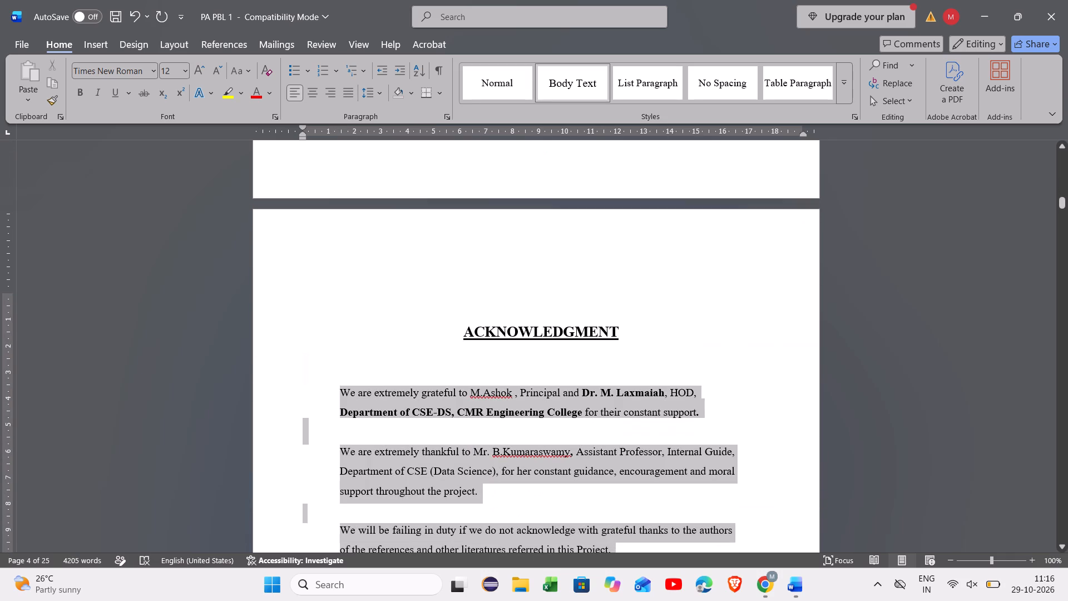
pyautogui.moveTo(337, 391); pyautogui.dragTo(338, 392)
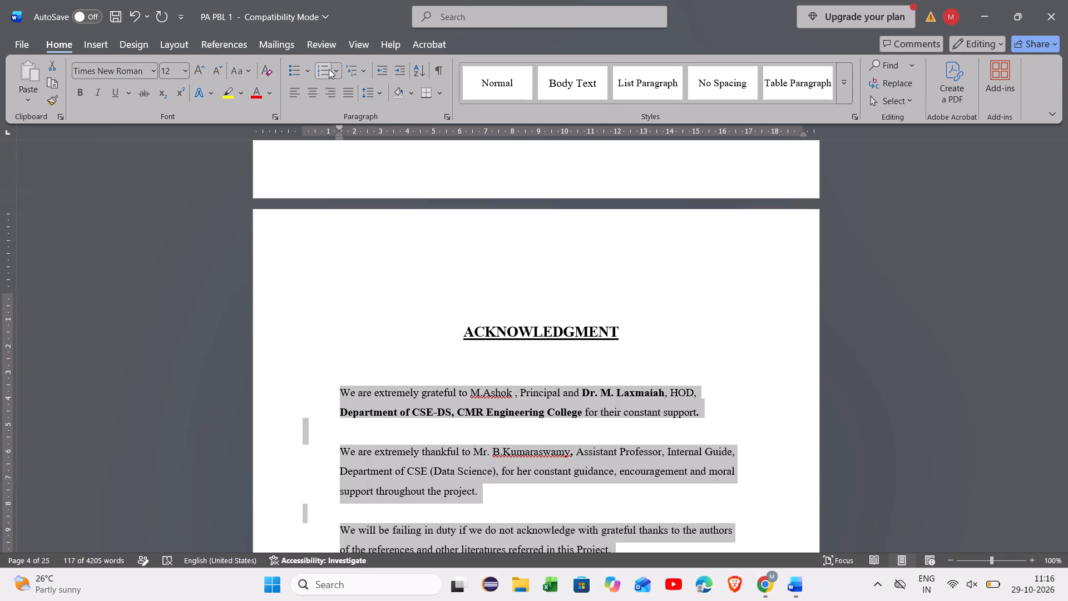
pyautogui.click(379, 90)
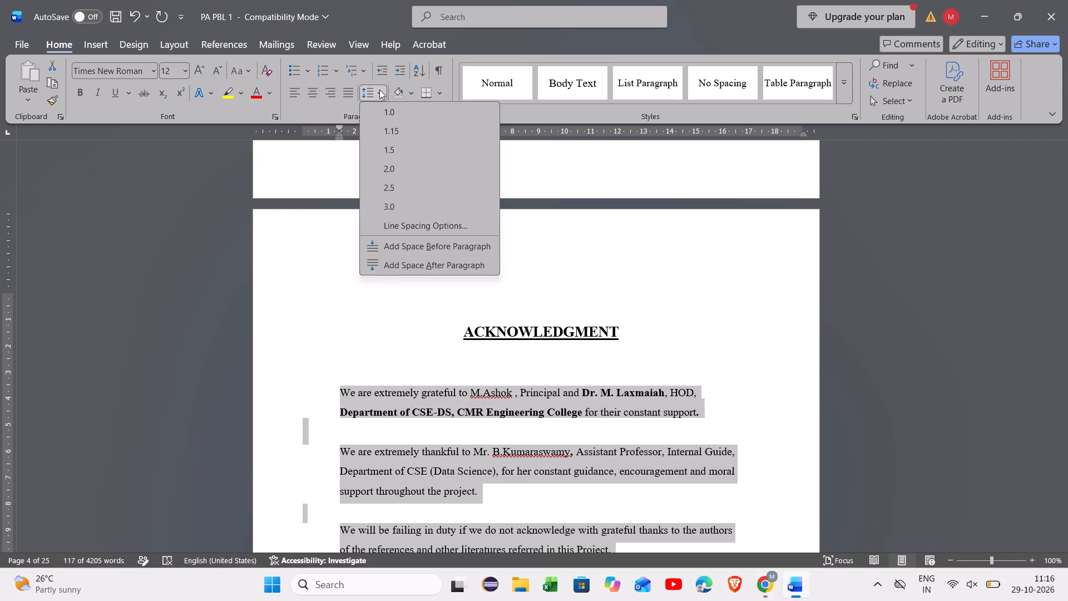
pyautogui.click(394, 132)
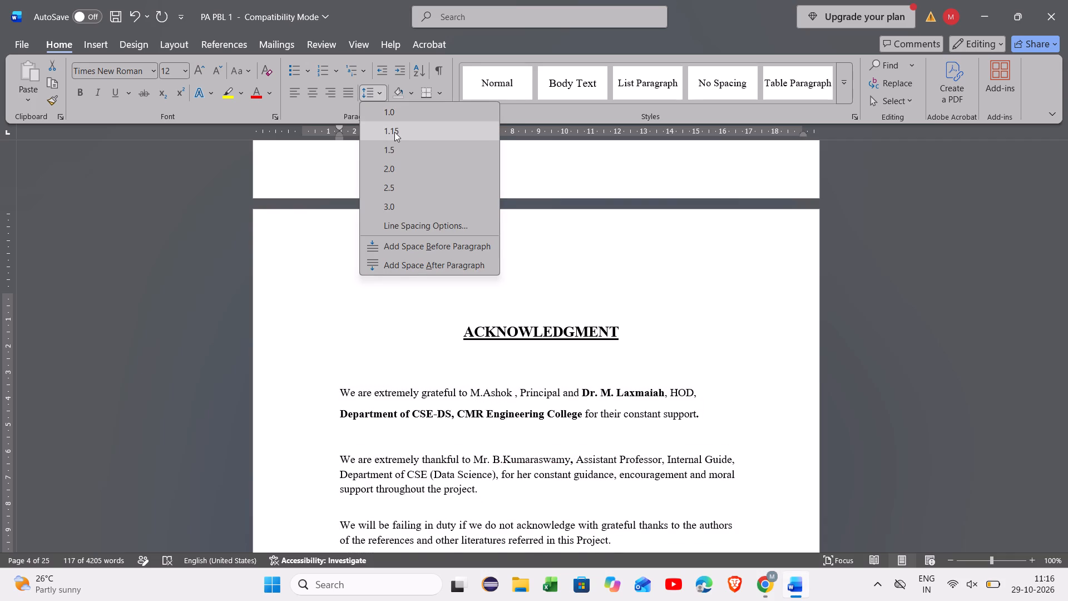
pyautogui.click(683, 263)
# Add the title "Dr." and a space before the Principal's name in the first Acknowledgment paragraph.
pyautogui.scroll(-4, 683, 263)
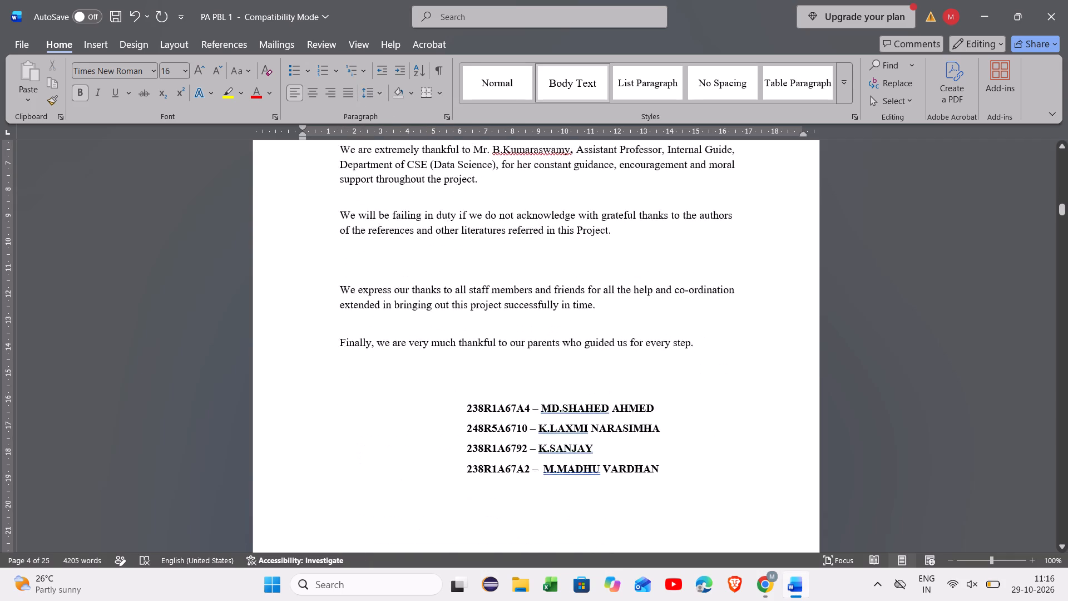
pyautogui.scroll(-2, 683, 263)
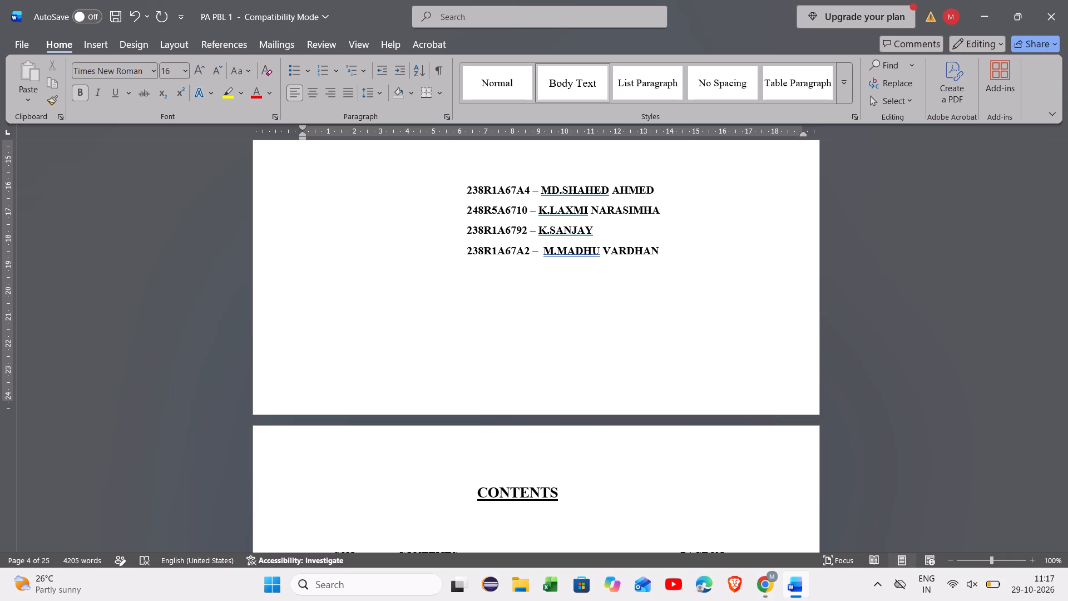
pyautogui.scroll(4, 683, 263)
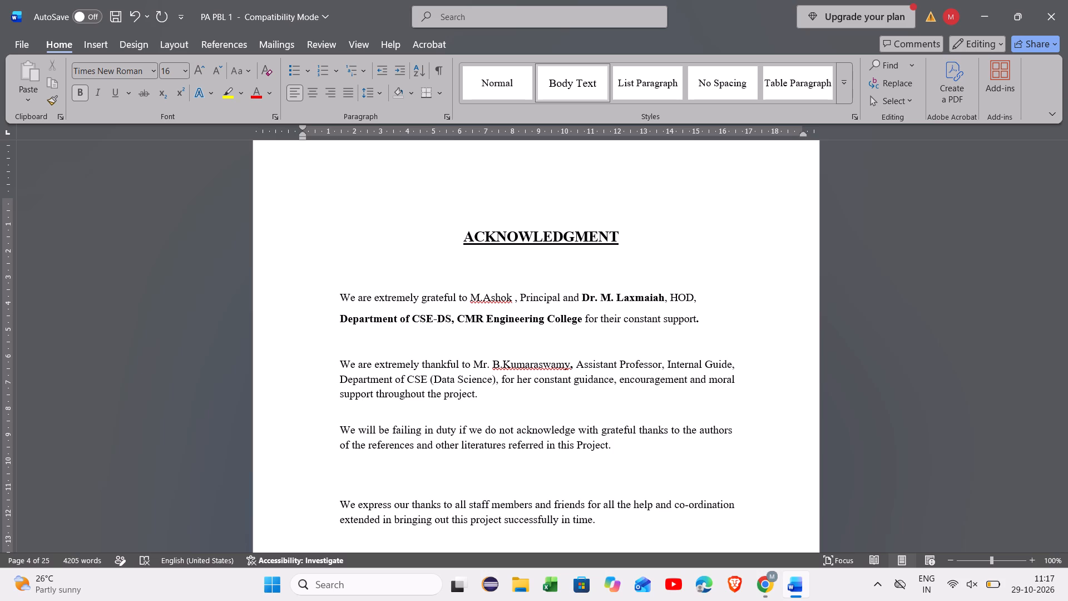
pyautogui.click(471, 298)
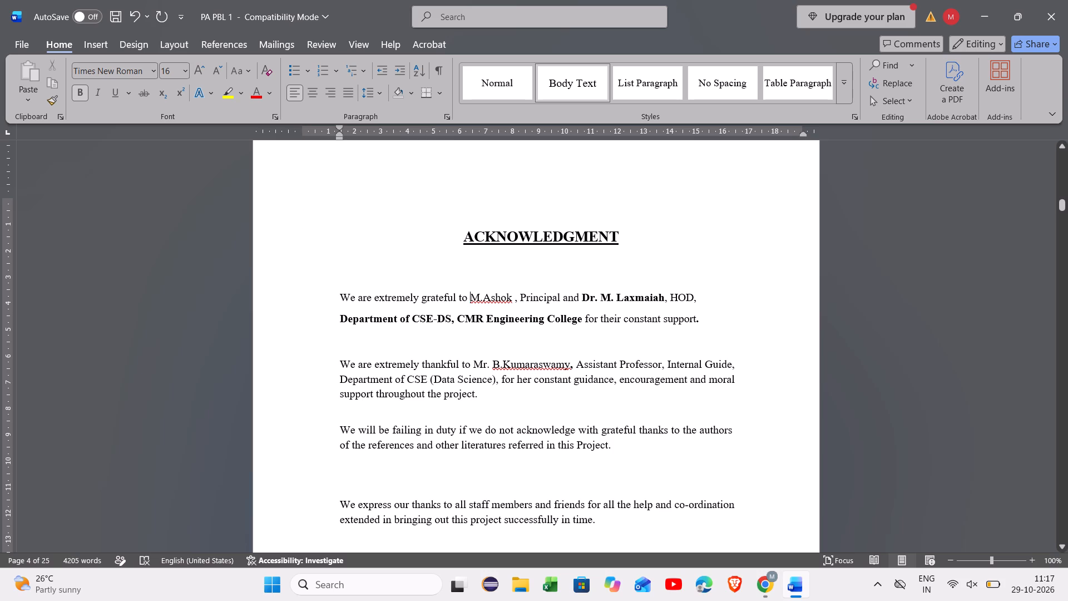
pyautogui.hotkey('shift', 'd')
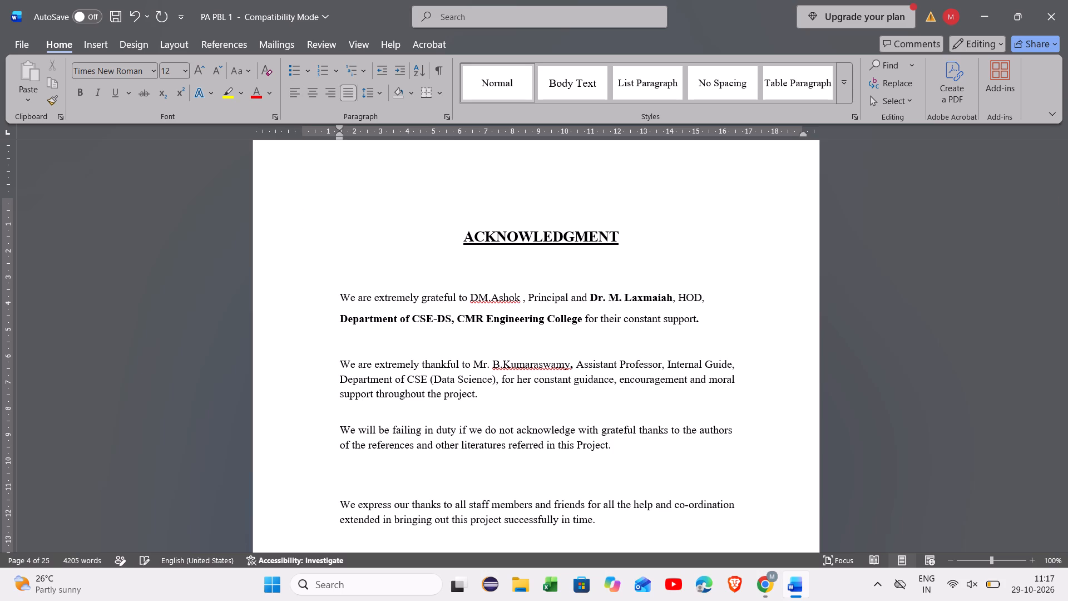
pyautogui.press('r')
pyautogui.write('.')
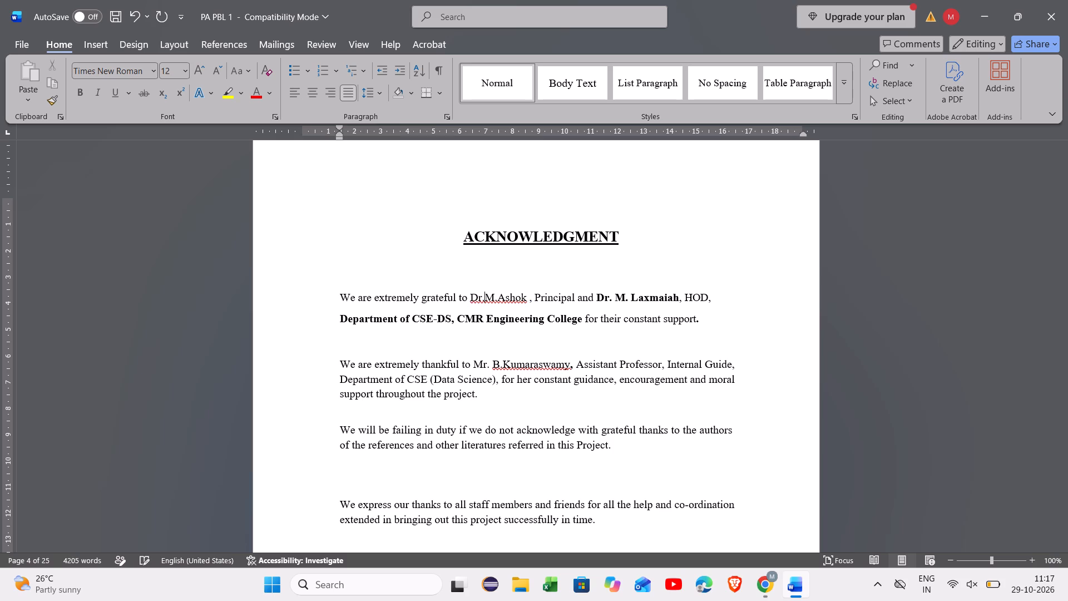
pyautogui.press('space')
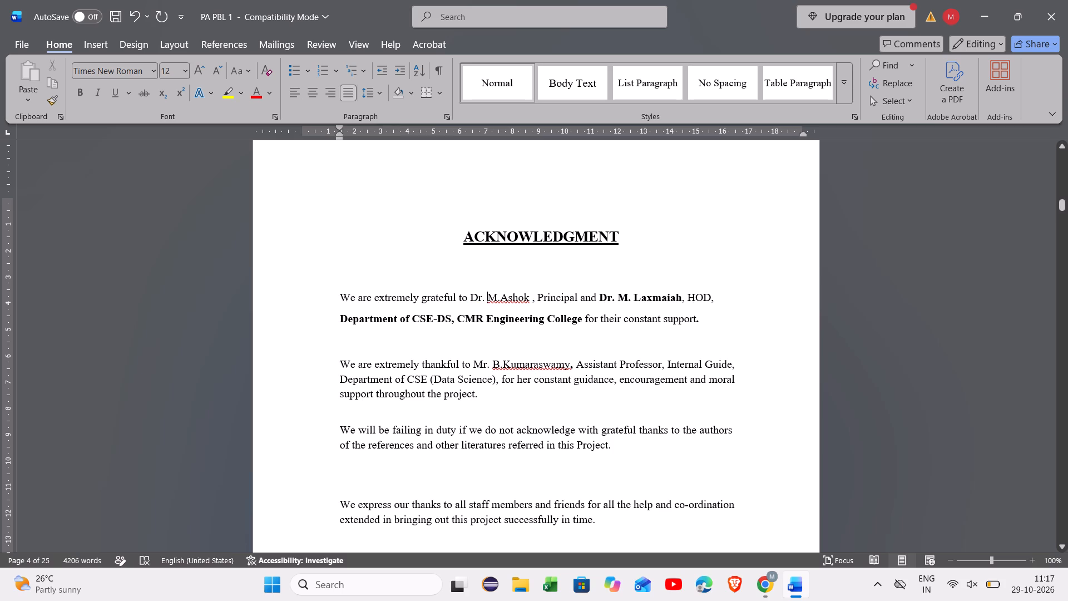
# Remove bold from "Department of CSE-DS, CMR Engineering College" and from the HOD's name in the first Acknowledgment paragraph.
pyautogui.scroll(-1, 710, 321)
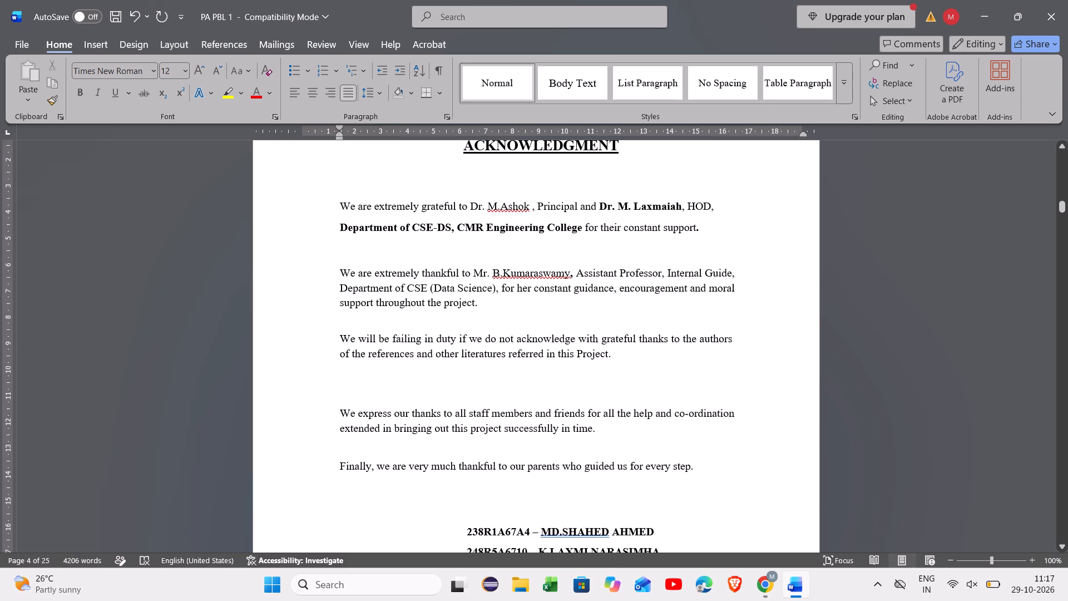
pyautogui.moveTo(580, 223); pyautogui.dragTo(349, 228)
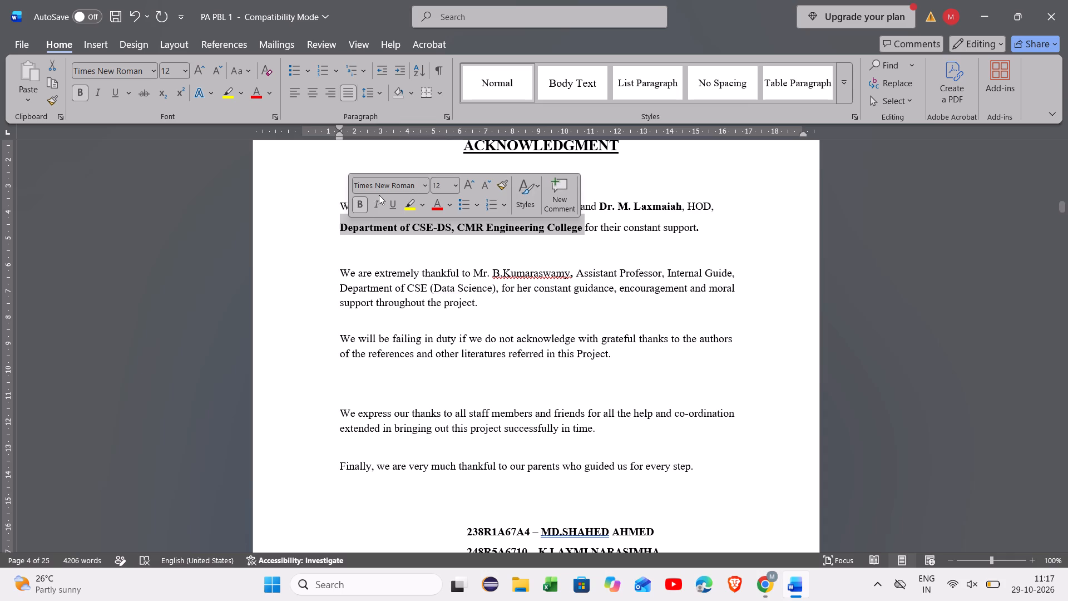
pyautogui.click(358, 196)
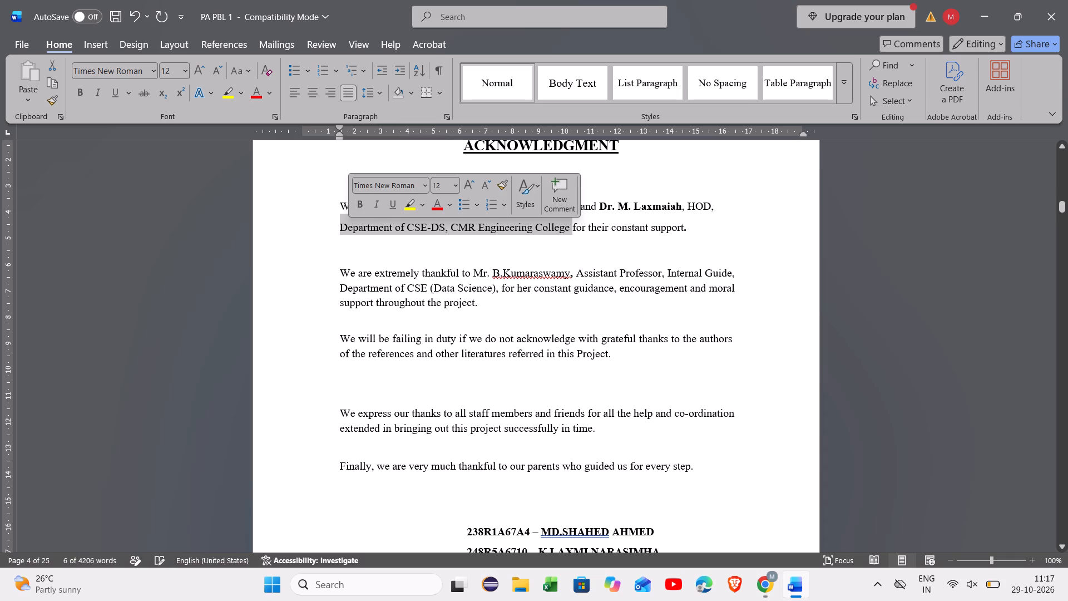
pyautogui.moveTo(684, 204); pyautogui.dragTo(599, 204)
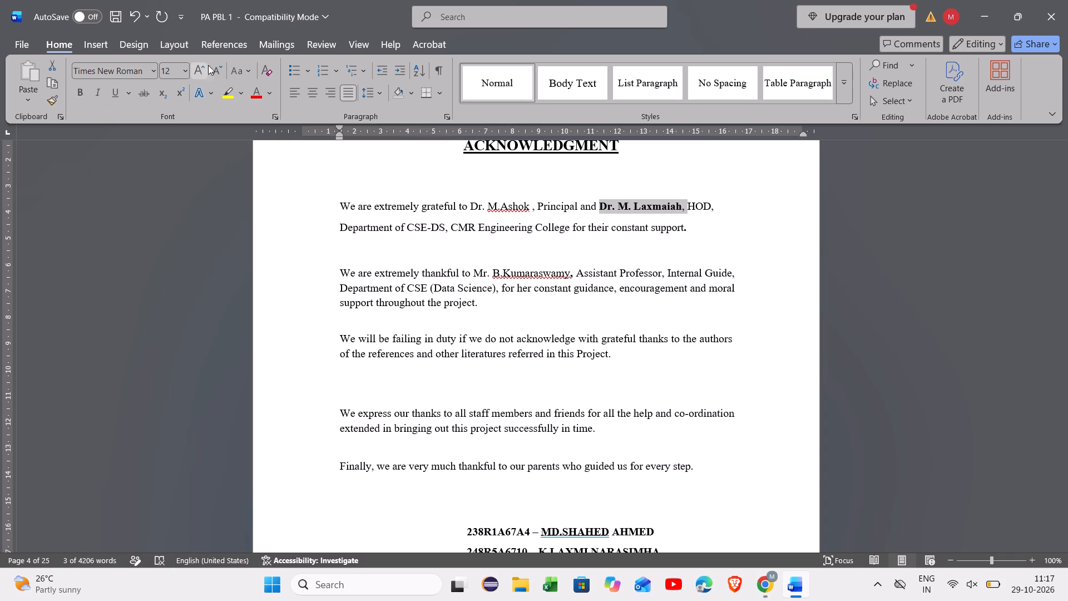
pyautogui.click(86, 93)
pyautogui.click(86, 93)
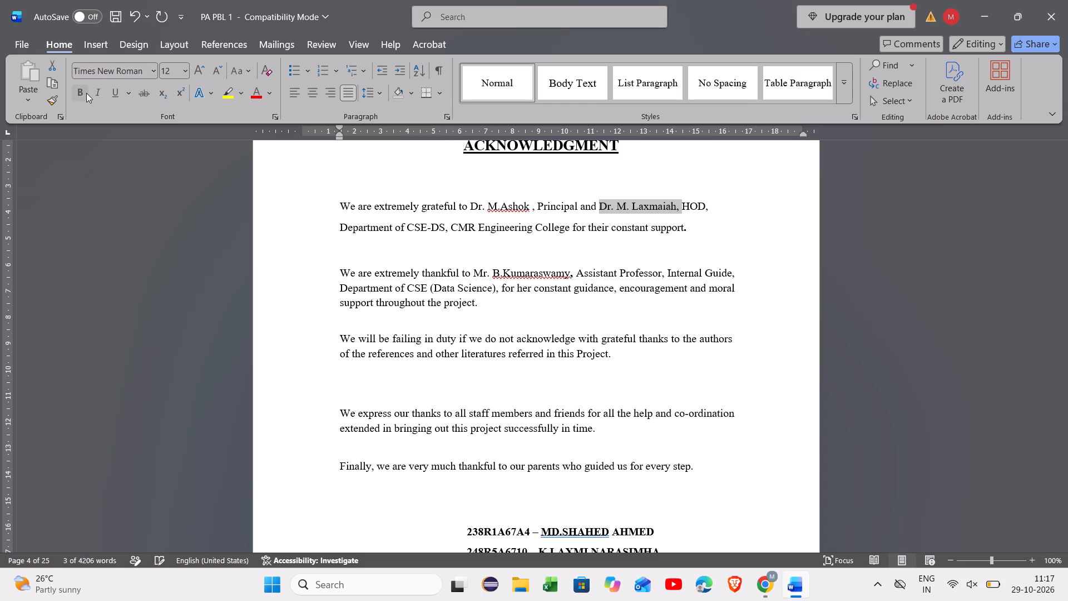
pyautogui.click(86, 93)
pyautogui.click(625, 245)
# Remove bold from the project title "Fish Species Classification Using Decision Trees and Boosting Algorithm" in the Declaration paragraph.
pyautogui.scroll(-1, 625, 245)
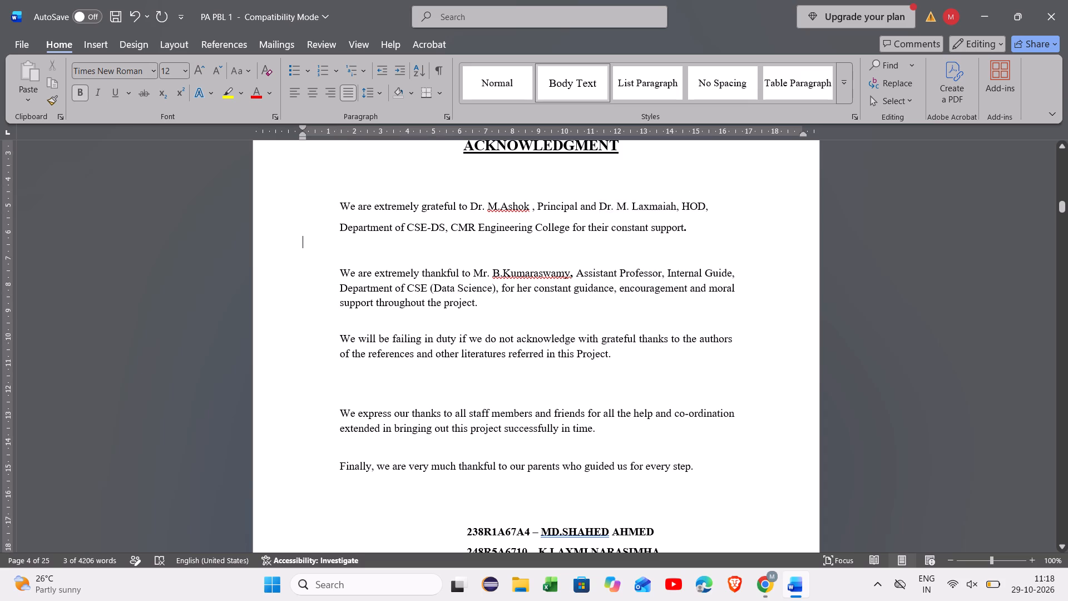
pyautogui.scroll(-2, 625, 245)
pyautogui.scroll(2, 625, 245)
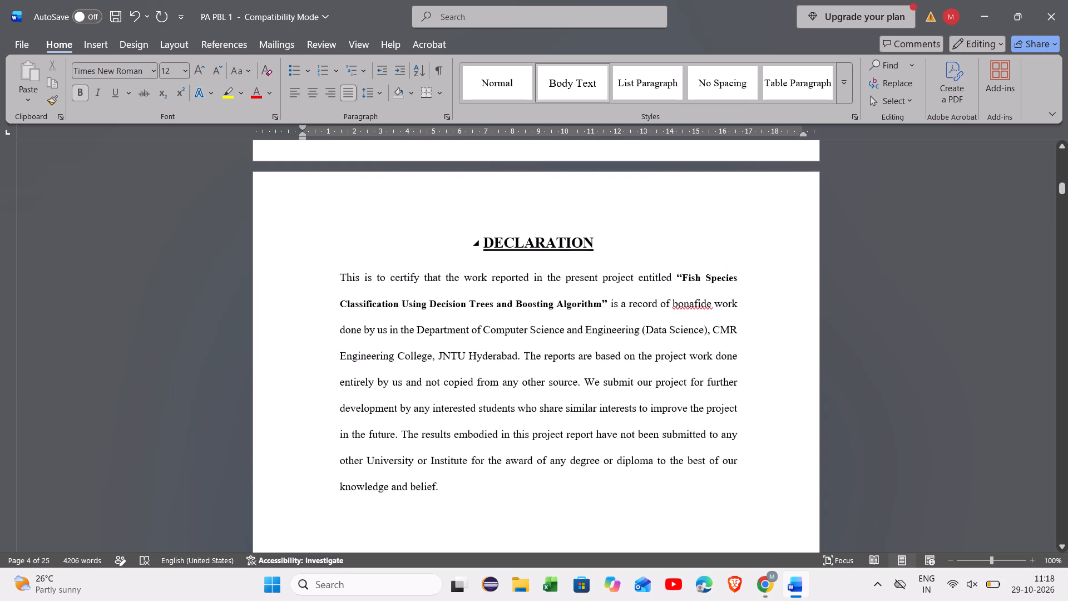
pyautogui.scroll(1, 625, 245)
pyautogui.moveTo(601, 304); pyautogui.dragTo(666, 273)
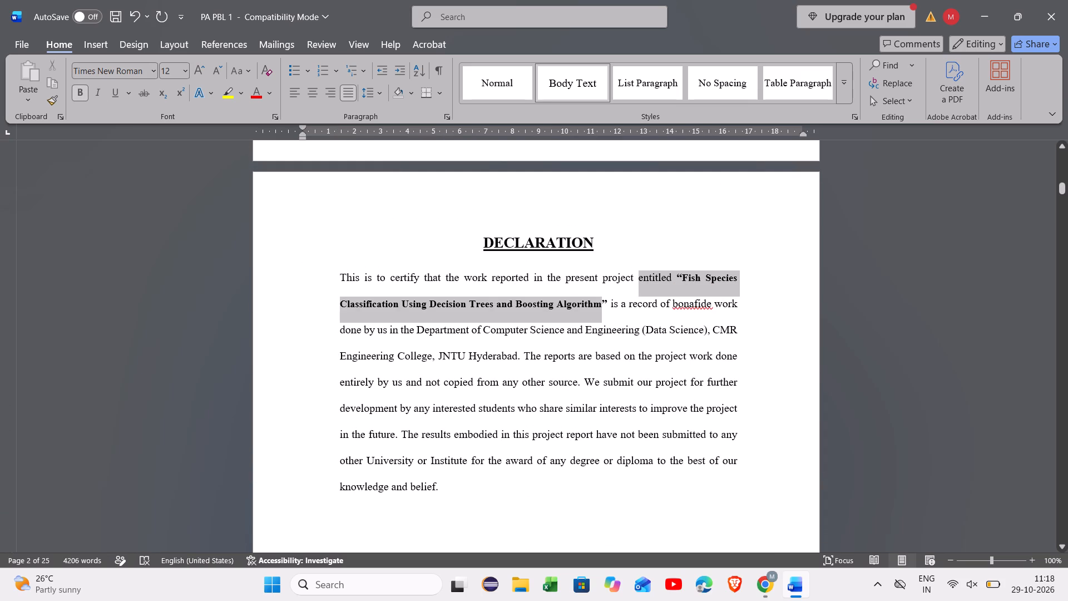
pyautogui.moveTo(666, 273); pyautogui.dragTo(678, 273)
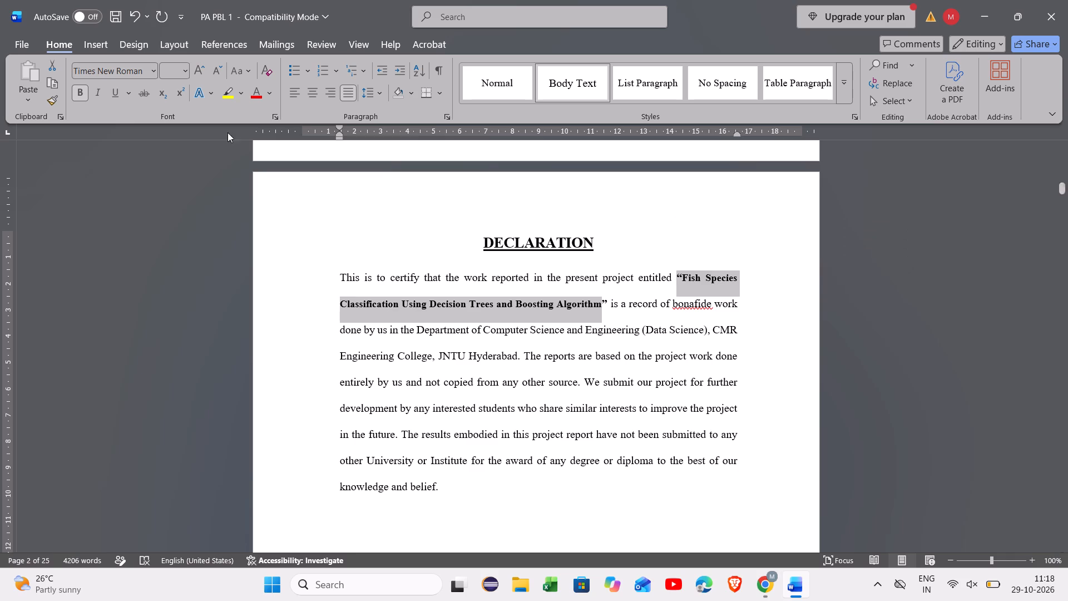
pyautogui.click(85, 94)
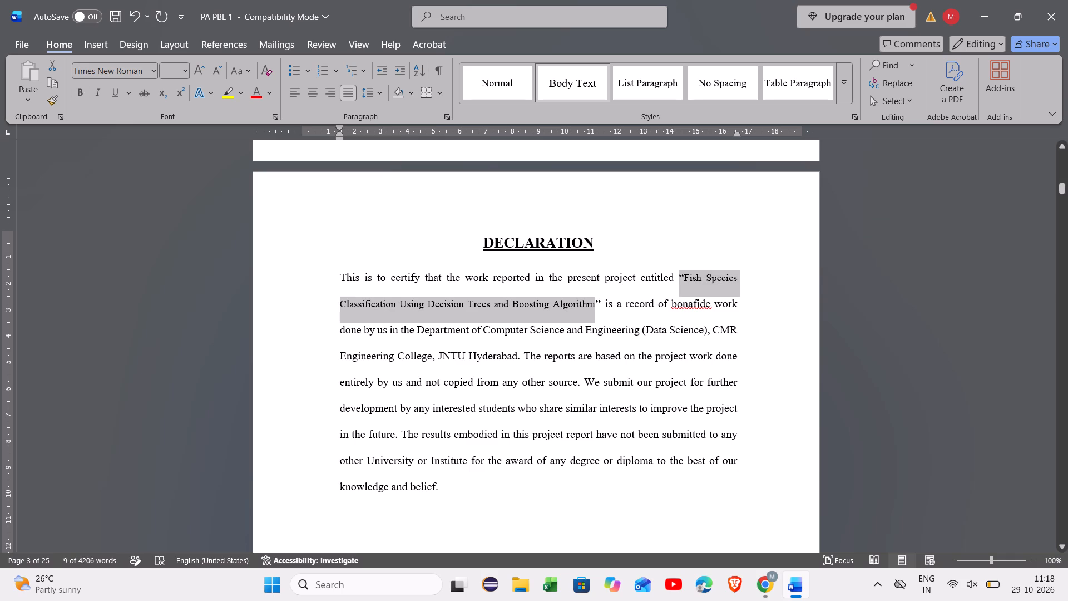
pyautogui.click(587, 229)
# Review the text and formatting of the Certificate page and the title page.
pyautogui.scroll(5, 587, 229)
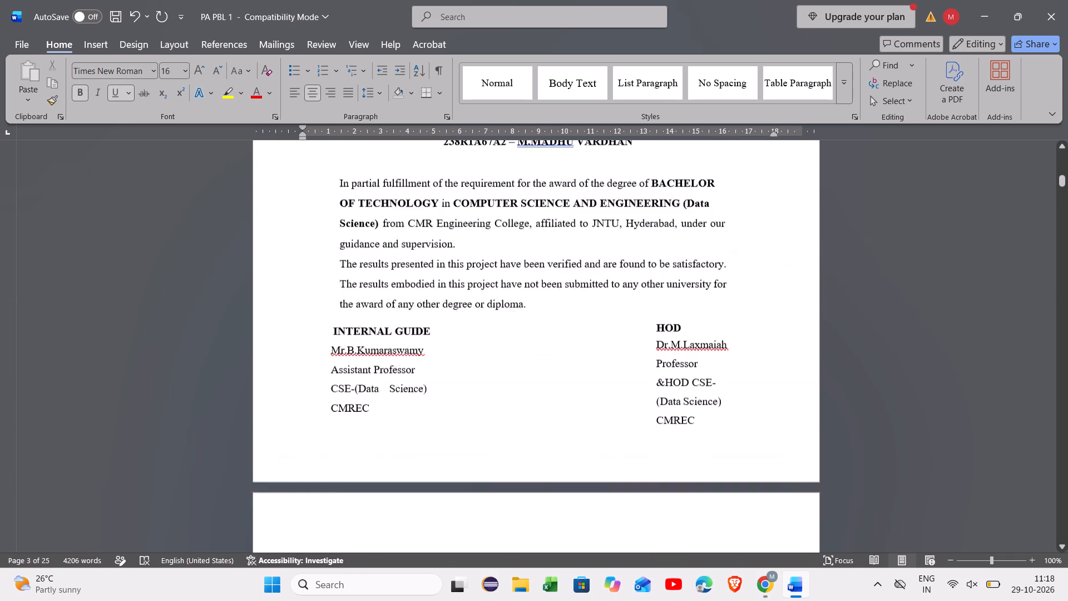
pyautogui.scroll(4, 587, 229)
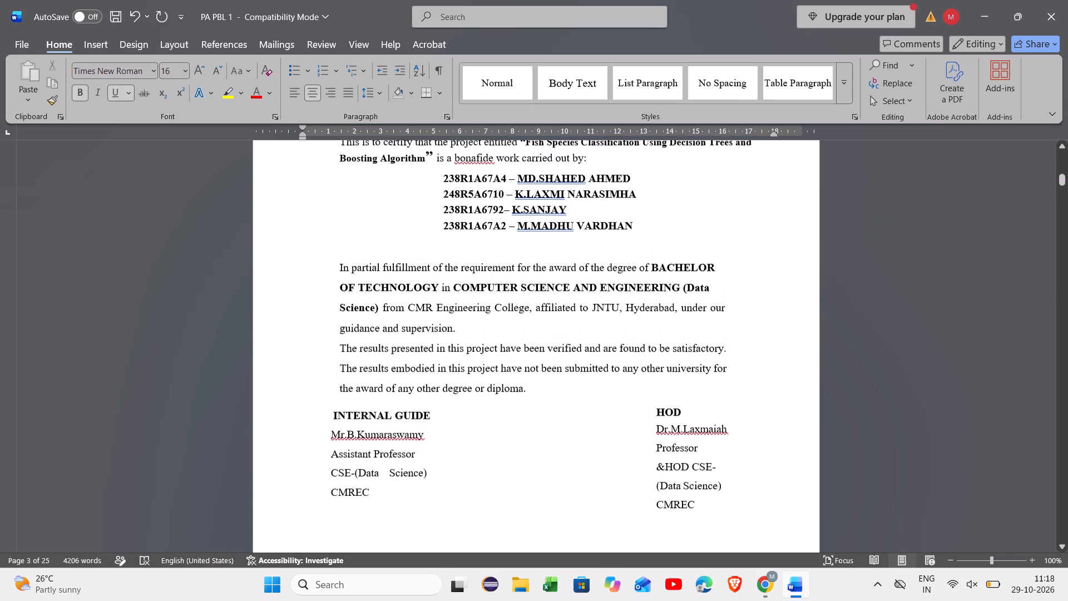
pyautogui.scroll(2, 587, 229)
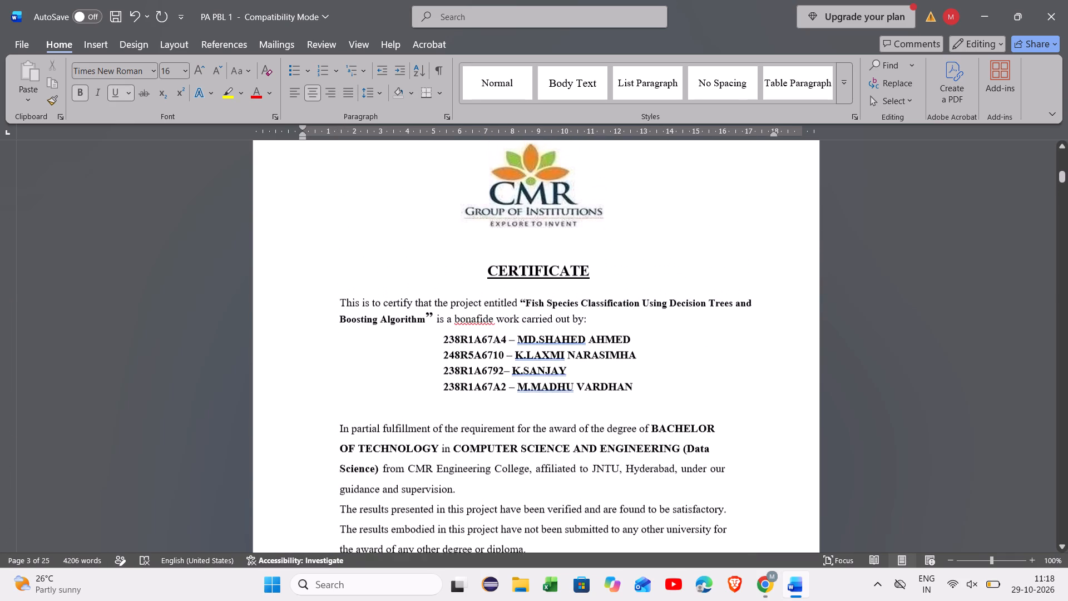
pyautogui.scroll(6, 587, 229)
pyautogui.scroll(-1, 587, 229)
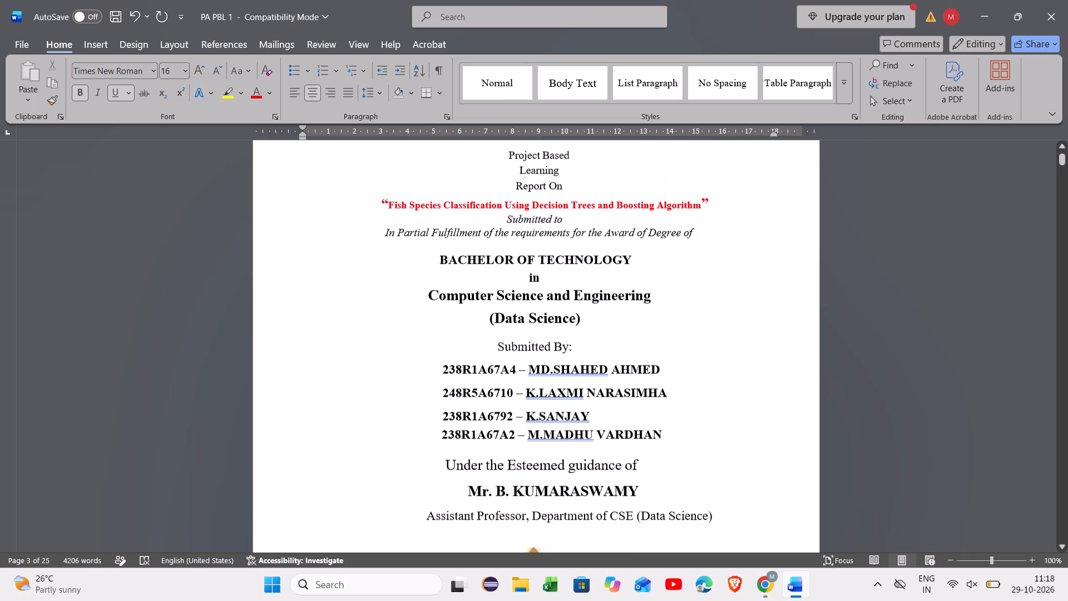
pyautogui.scroll(-2, 587, 229)
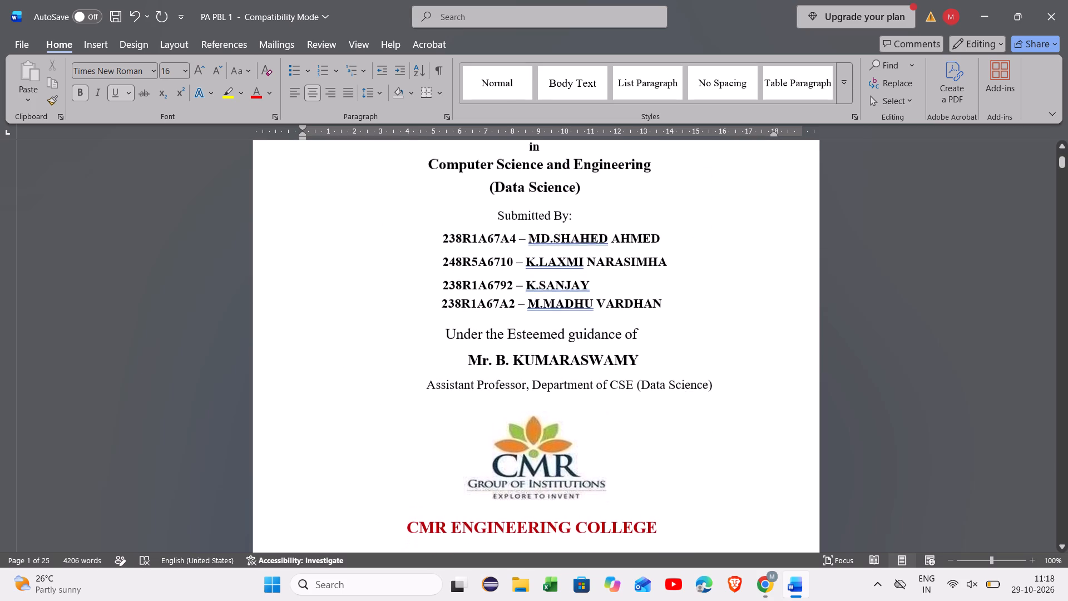
pyautogui.scroll(-3, 587, 229)
pyautogui.scroll(1, 587, 229)
pyautogui.scroll(-4, 587, 229)
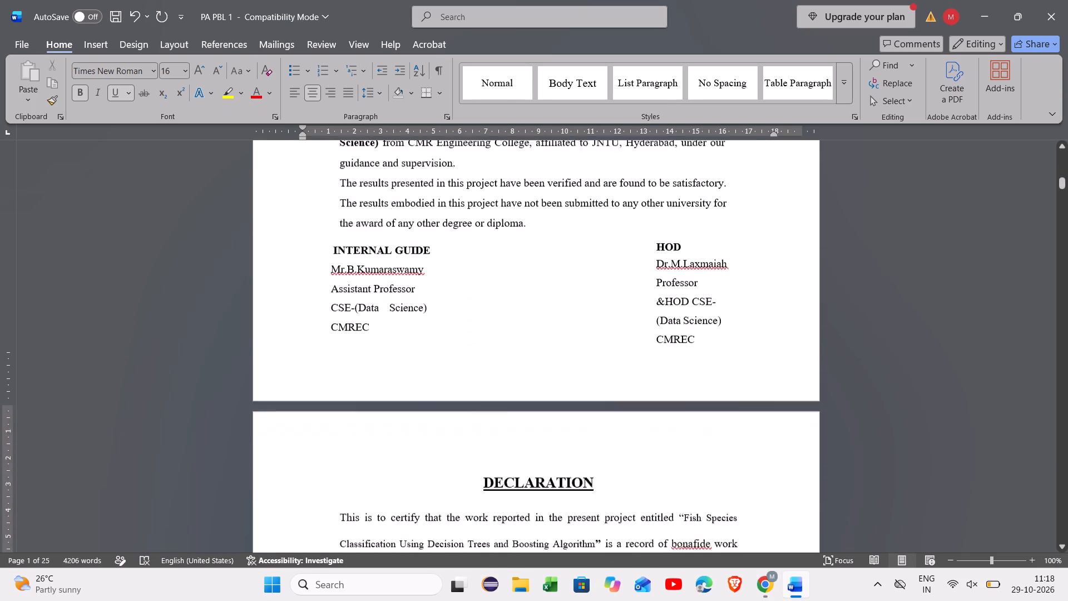
# Look through the rest of the report, from the references at the end back through the chapters to the title page.
pyautogui.scroll(-2, 587, 229)
pyautogui.scroll(-20, 587, 229)
pyautogui.scroll(-20, 587, 229)
pyautogui.scroll(-20, 587, 229)
pyautogui.scroll(-1, 587, 229)
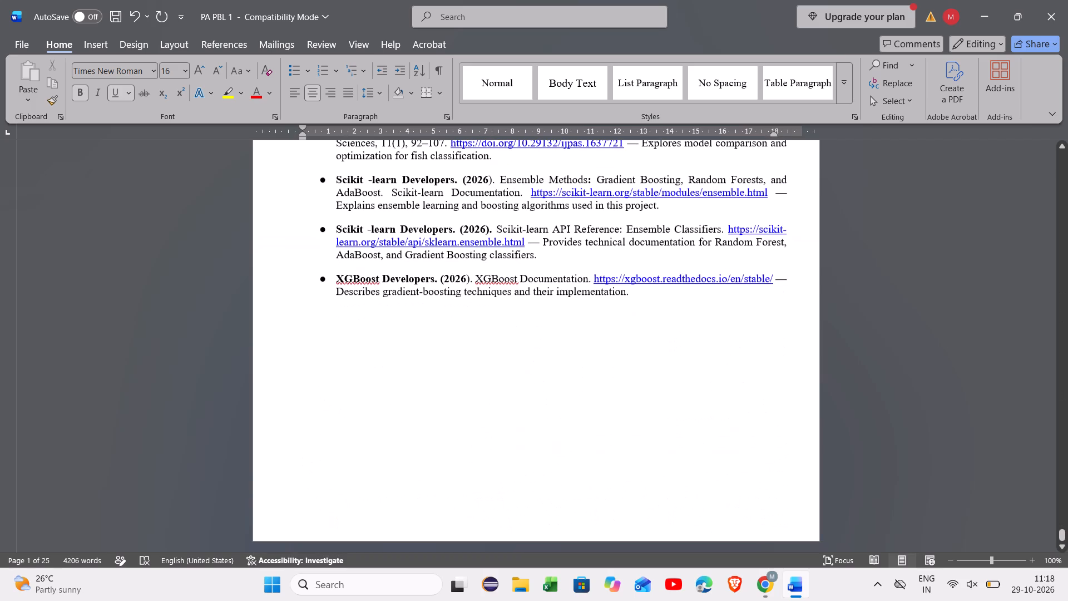
pyautogui.click(973, 293)
pyautogui.scroll(5, 973, 293)
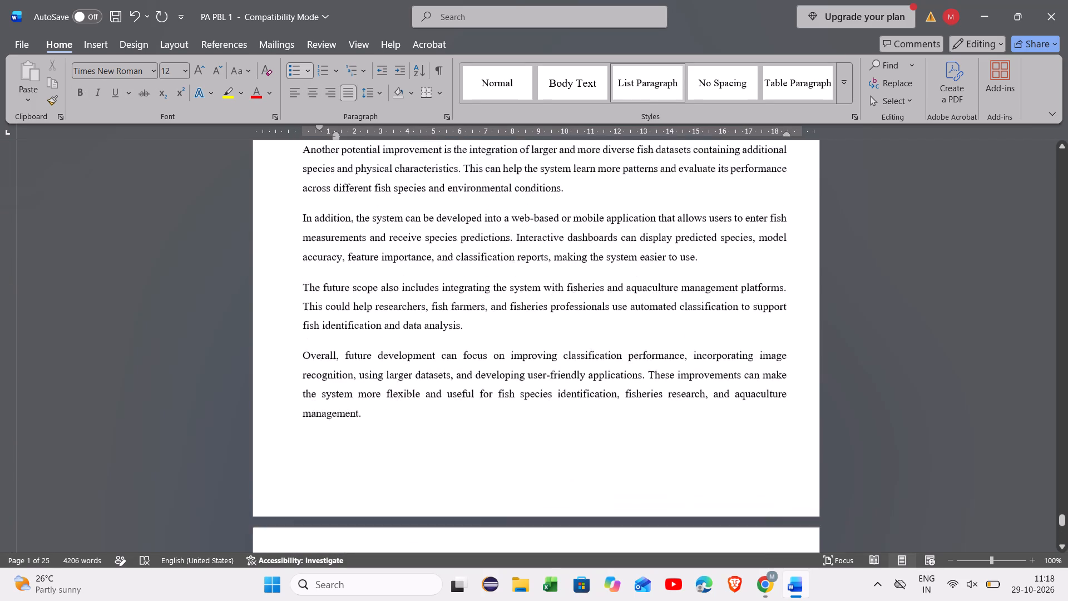
pyautogui.scroll(4, 973, 293)
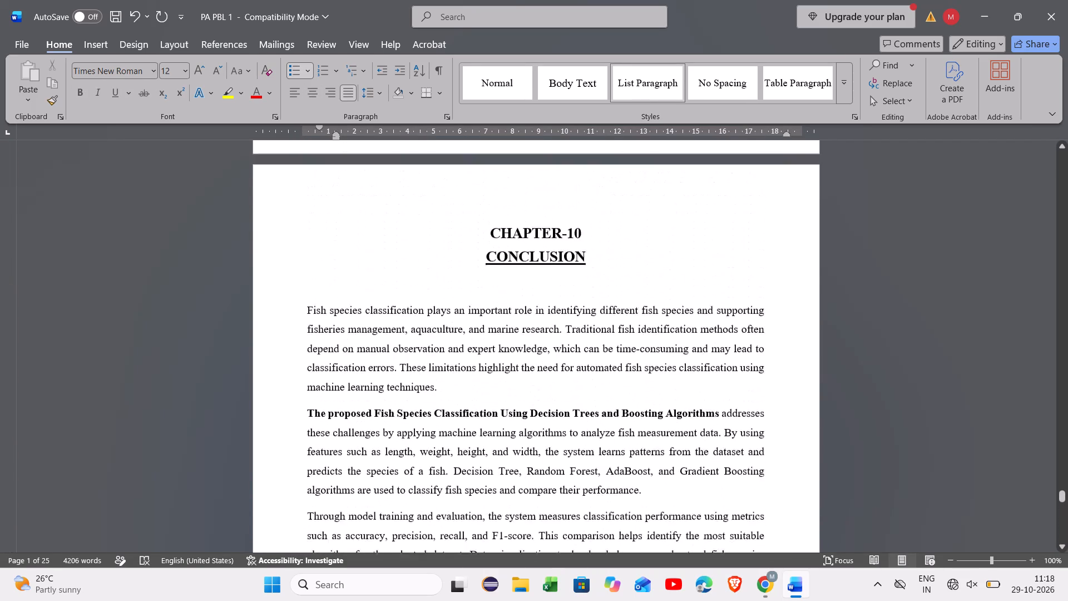
pyautogui.scroll(9, 973, 293)
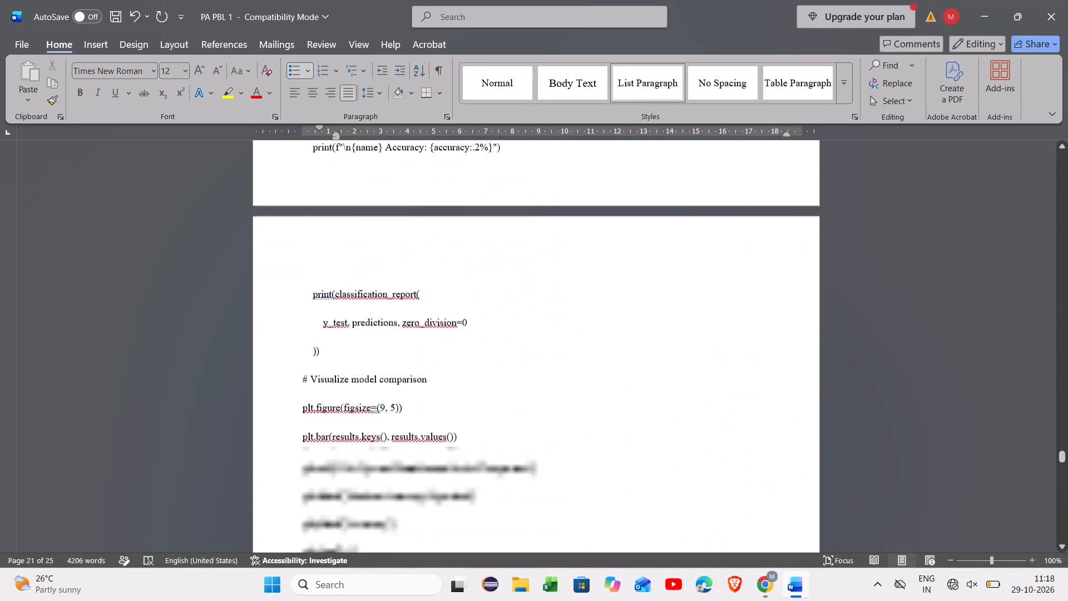
pyautogui.scroll(15, 973, 293)
pyautogui.scroll(7, 973, 293)
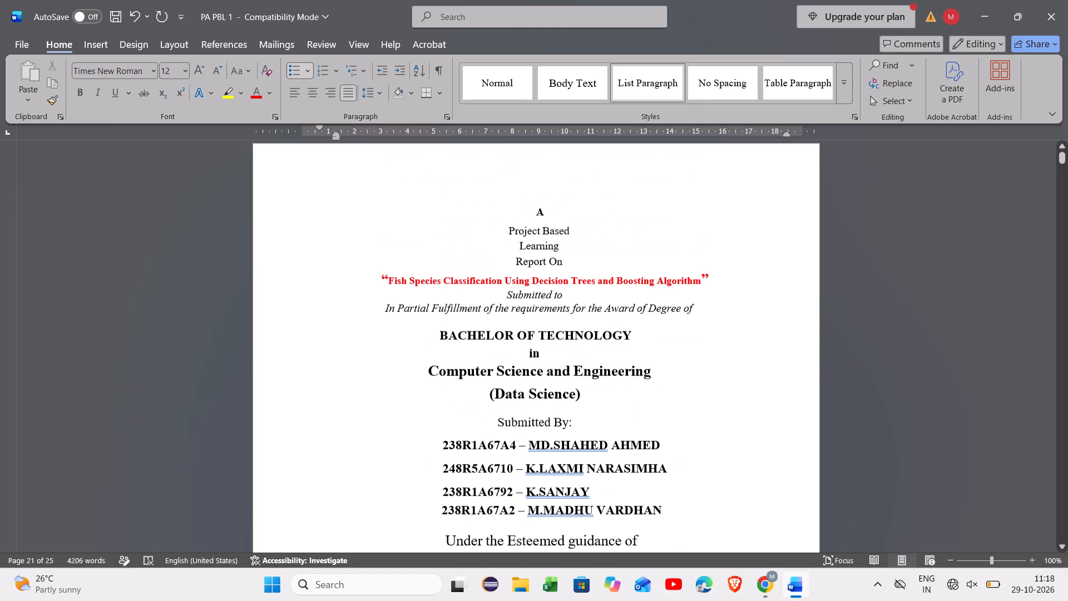
# Save the report document.
pyautogui.click(116, 15)
# Recheck the title page from the project title to the academic year, and the top of the Certificate page.
pyautogui.scroll(-1, 238, 223)
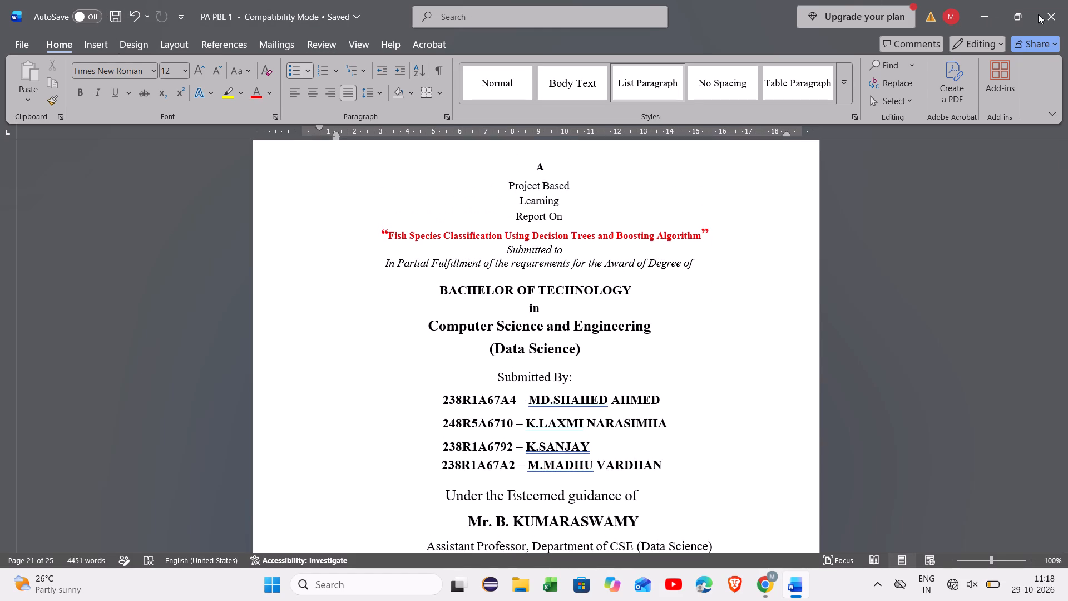
pyautogui.scroll(-1, 616, 248)
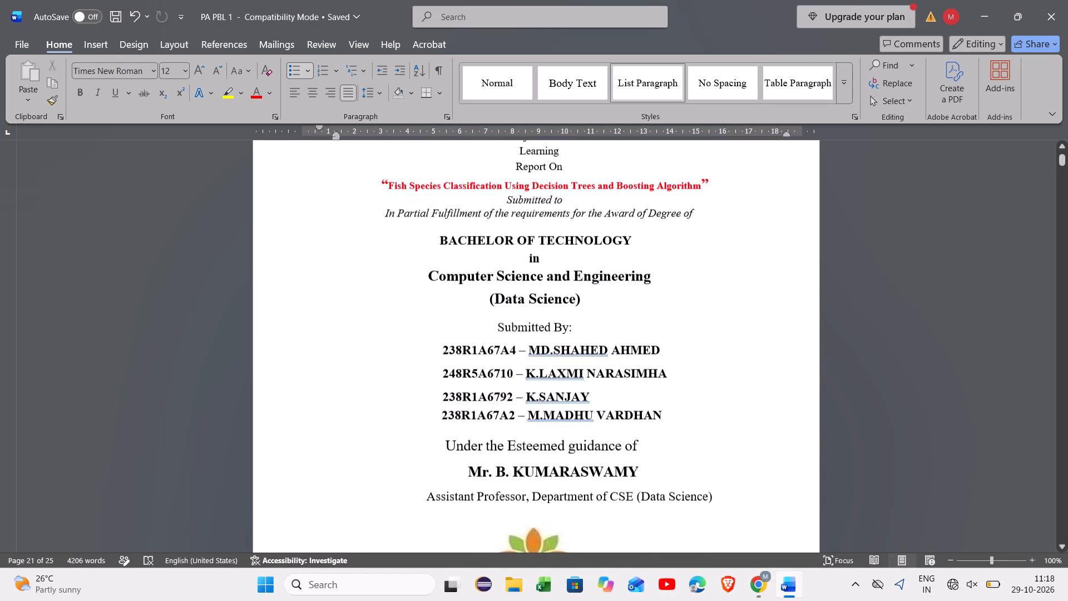
pyautogui.scroll(-2, 616, 248)
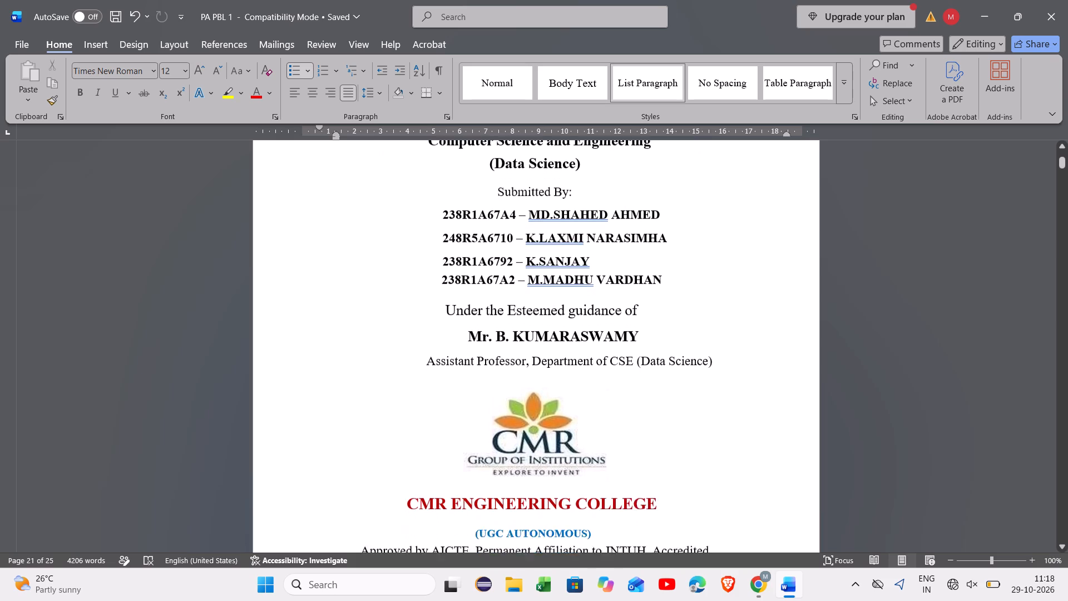
pyautogui.scroll(-2, 616, 248)
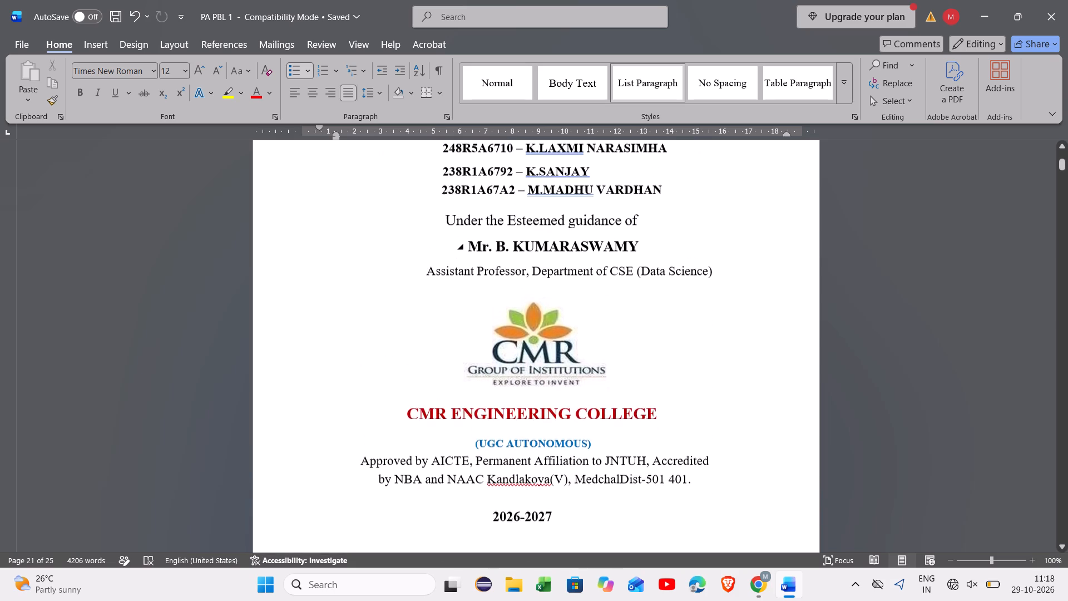
pyautogui.scroll(-1, 616, 248)
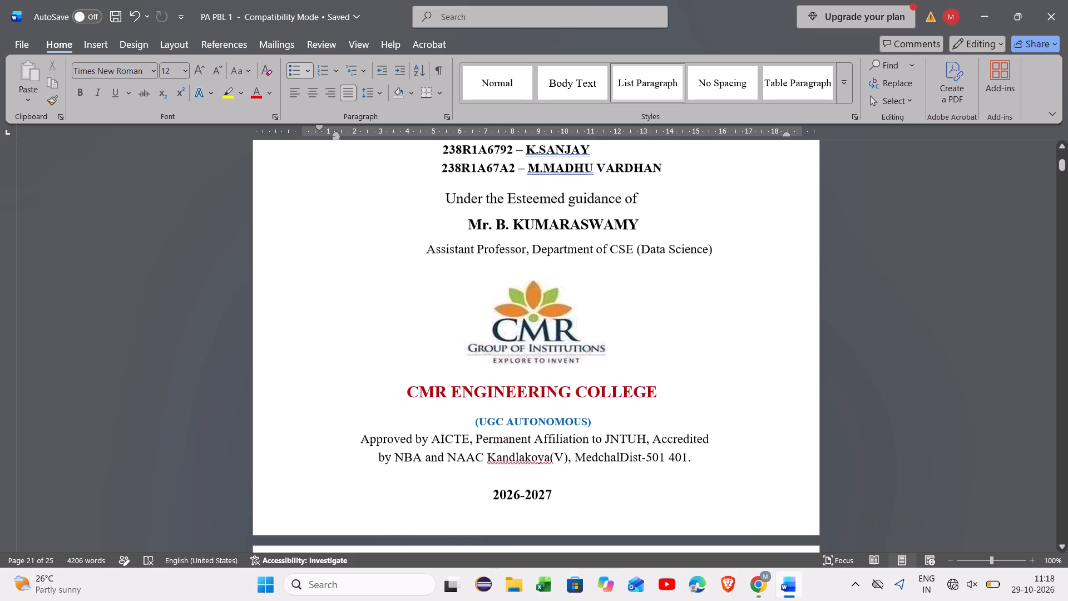
pyautogui.scroll(-2, 616, 248)
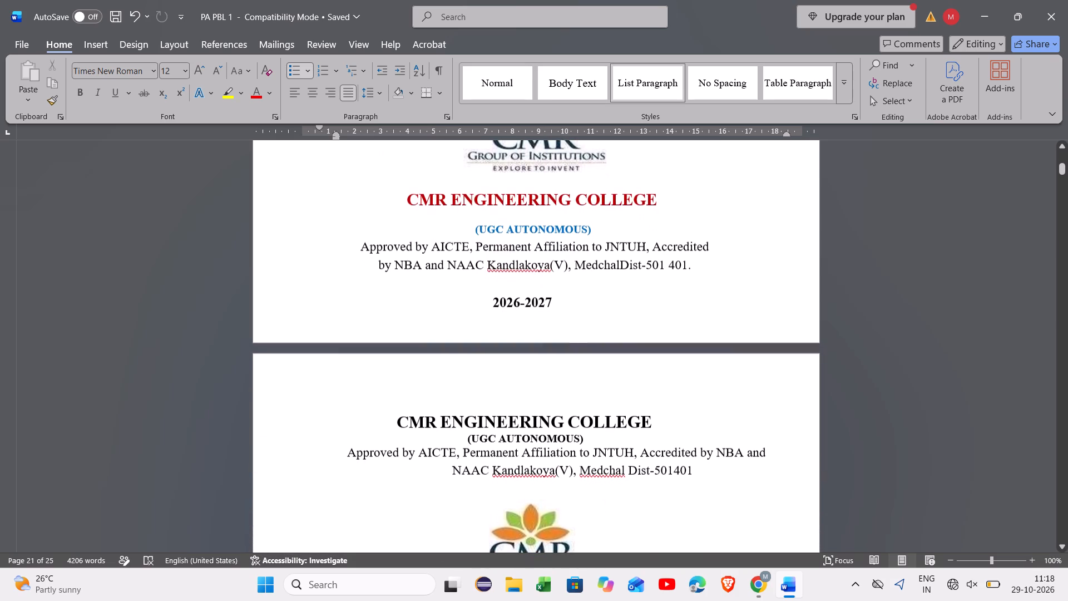
pyautogui.scroll(-1, 616, 248)
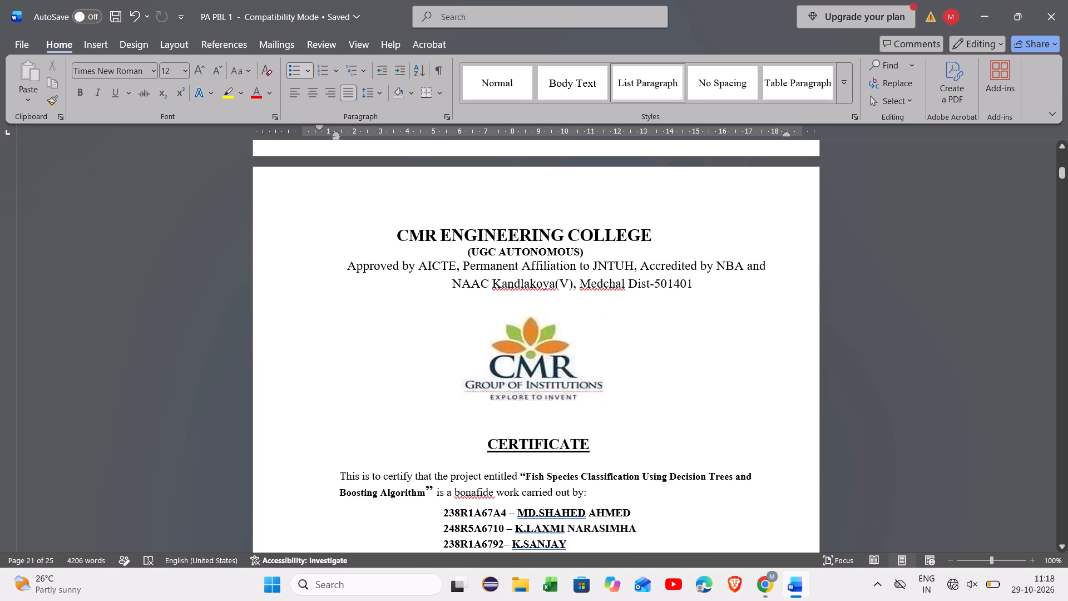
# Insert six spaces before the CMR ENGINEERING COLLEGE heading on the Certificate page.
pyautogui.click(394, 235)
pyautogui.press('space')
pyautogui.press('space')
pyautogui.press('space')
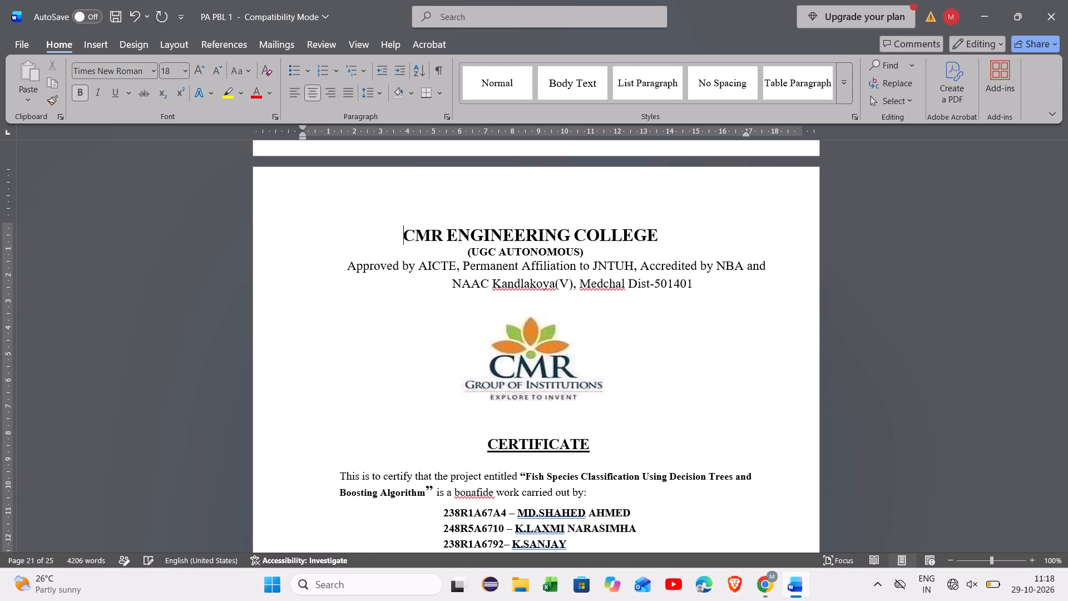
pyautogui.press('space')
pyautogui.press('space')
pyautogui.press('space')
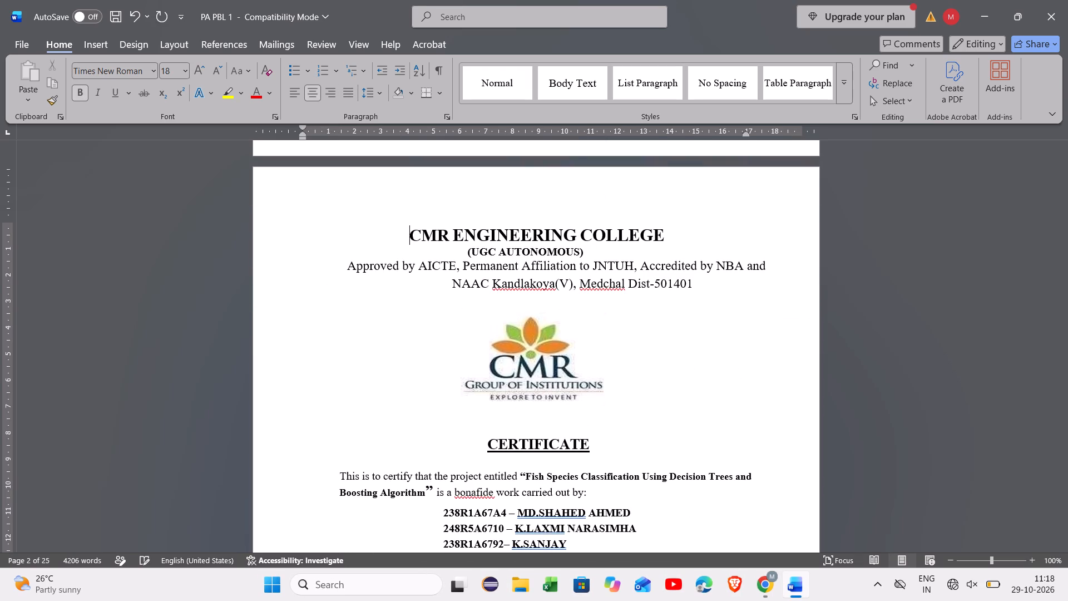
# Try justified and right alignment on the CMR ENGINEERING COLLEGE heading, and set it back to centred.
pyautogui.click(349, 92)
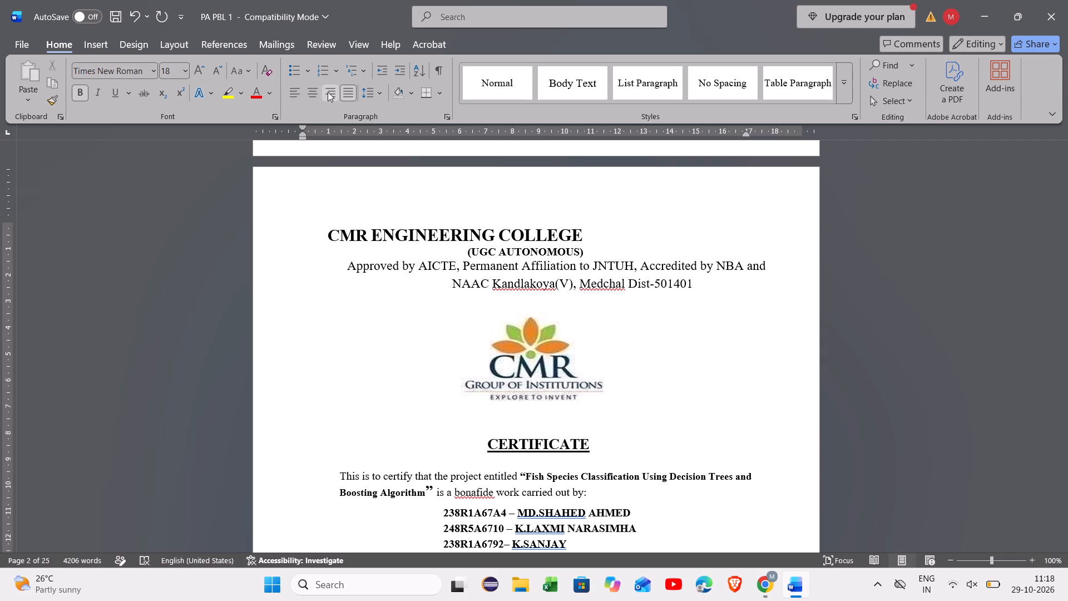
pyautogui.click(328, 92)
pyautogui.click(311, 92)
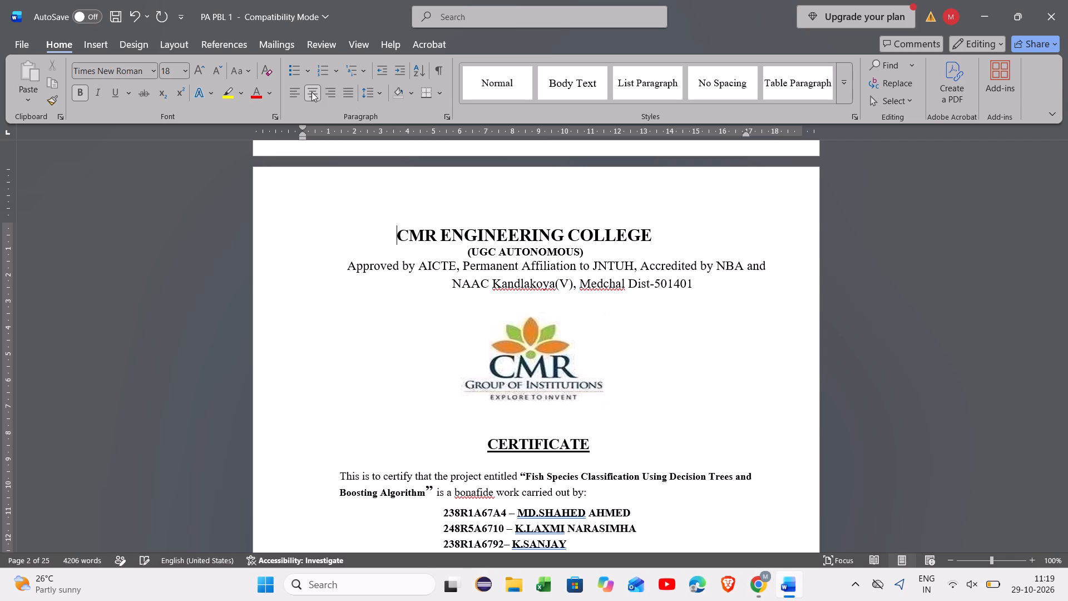
# Shift the centred CMR ENGINEERING COLLEGE heading on the Certificate page by inserting seven spaces before it.
pyautogui.press('space')
pyautogui.press('space')
pyautogui.press('space')
pyautogui.press('space')
pyautogui.press('space')
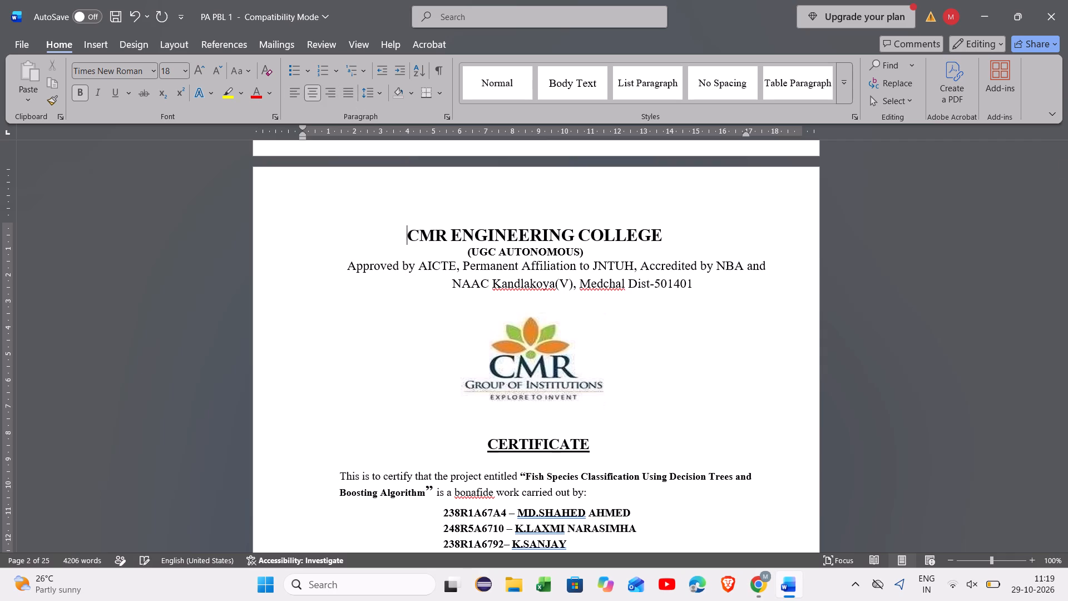
pyautogui.press('space')
pyautogui.press('space')
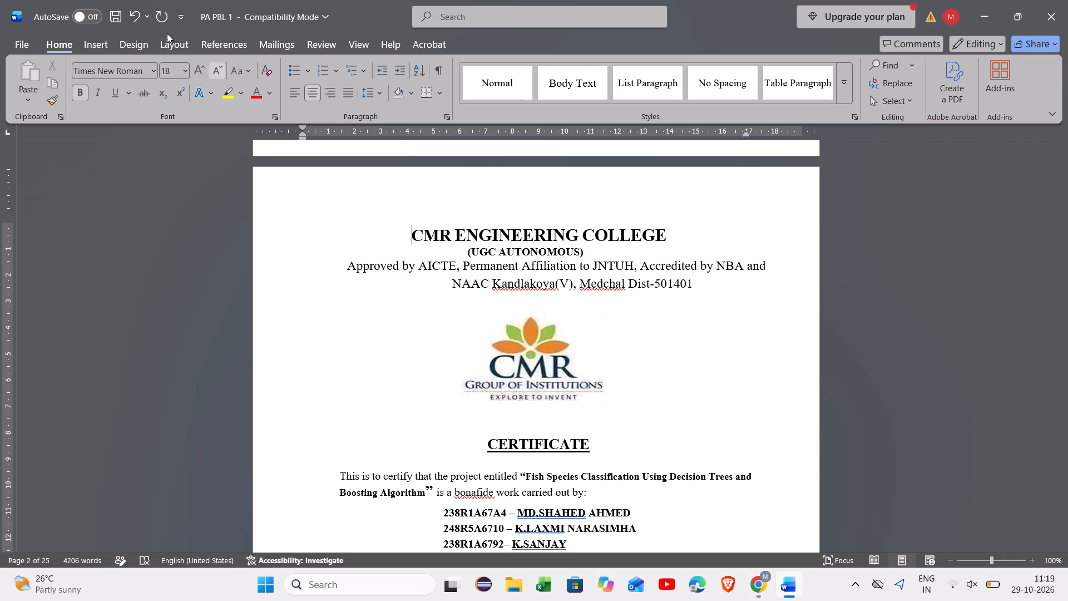
# Save the report document.
pyautogui.click(113, 21)
# Add an extra space between the dash and the name in the second student entry on the Certificate page.
pyautogui.scroll(-1, 367, 305)
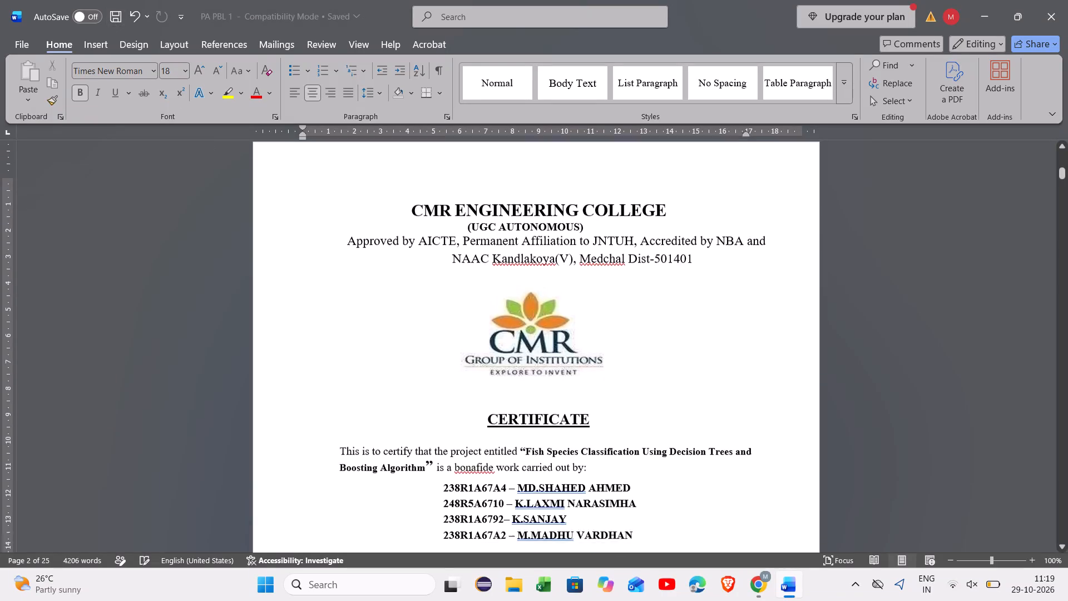
pyautogui.scroll(-3, 367, 305)
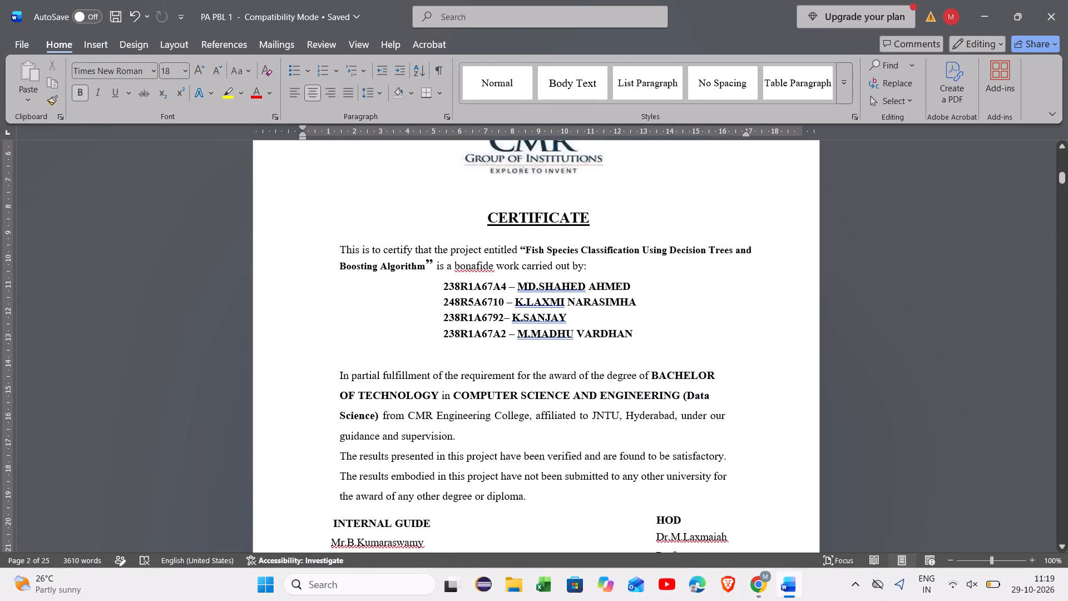
pyautogui.scroll(-3, 367, 305)
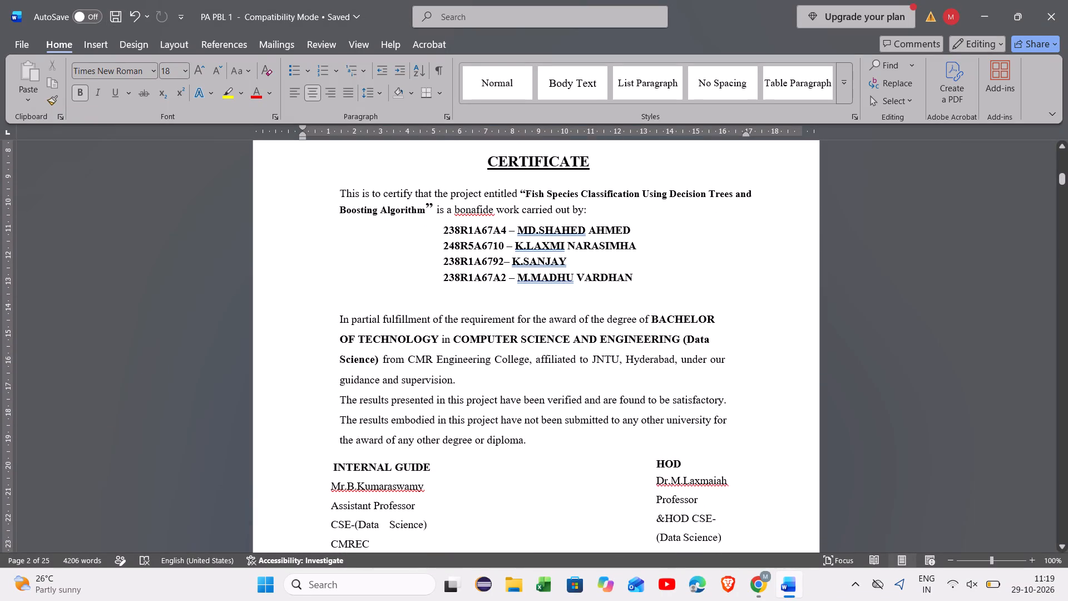
pyautogui.click(518, 239)
pyautogui.click(517, 243)
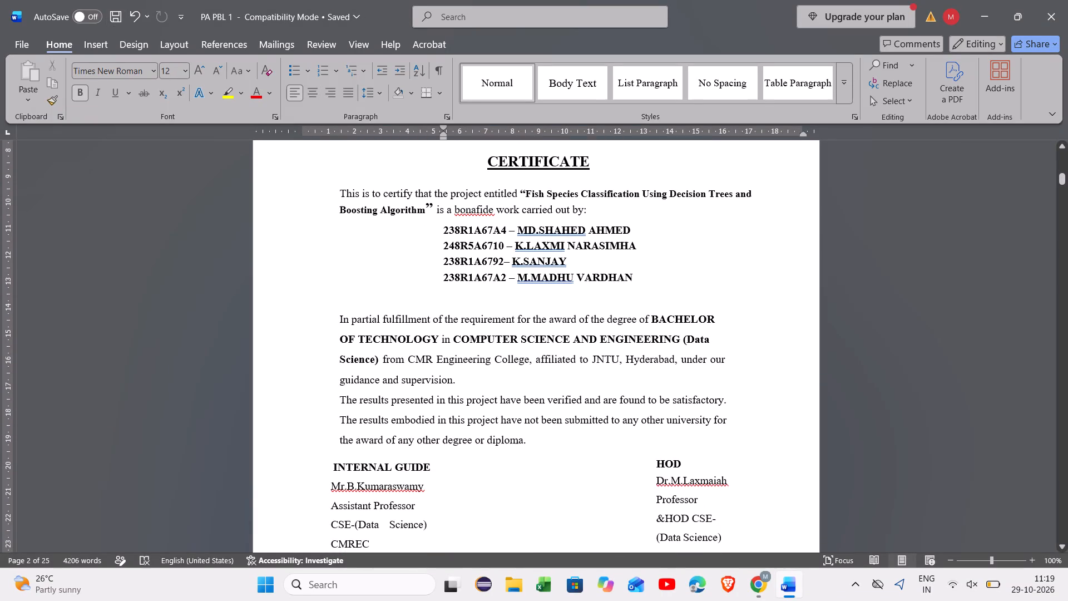
pyautogui.press('space')
# In the Certificate's third student entry, add a space before the dash and one extra space before the name.
pyautogui.click(511, 260)
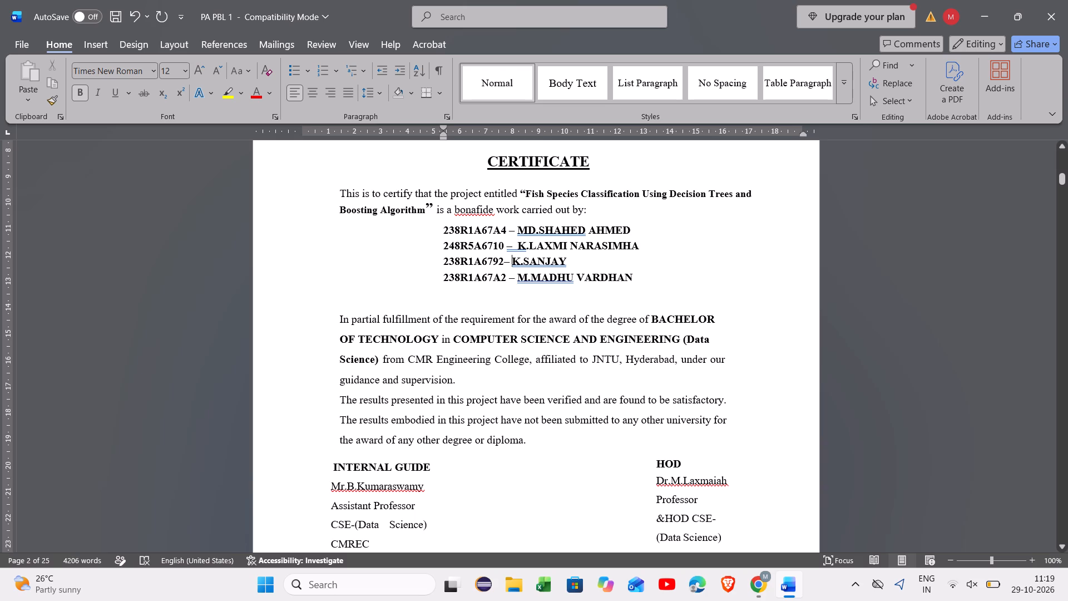
pyautogui.press('space')
pyautogui.press('space')
pyautogui.click(506, 246)
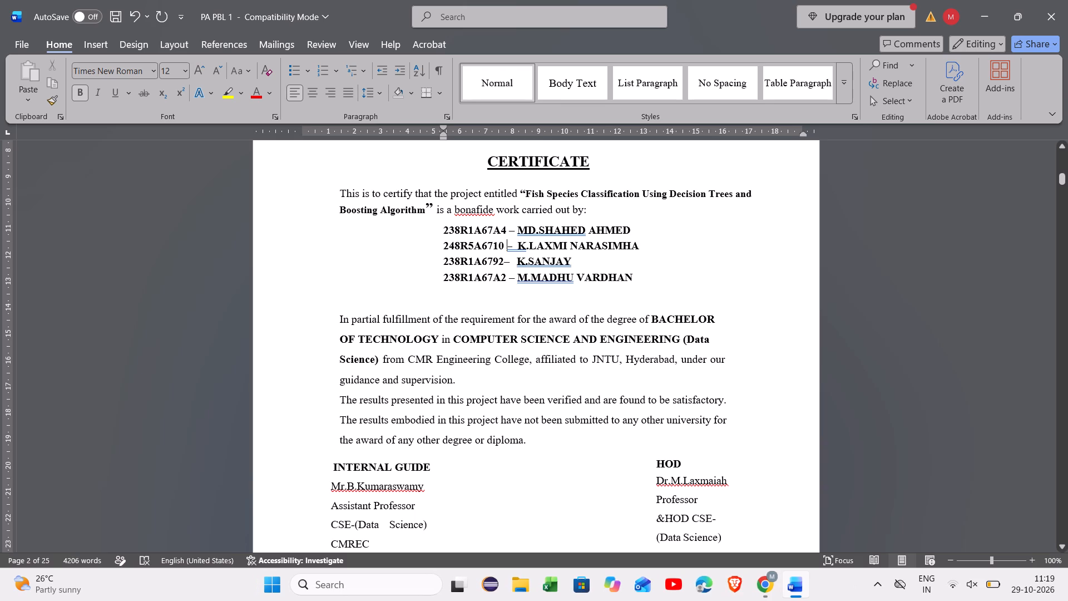
pyautogui.click(502, 260)
pyautogui.press('space')
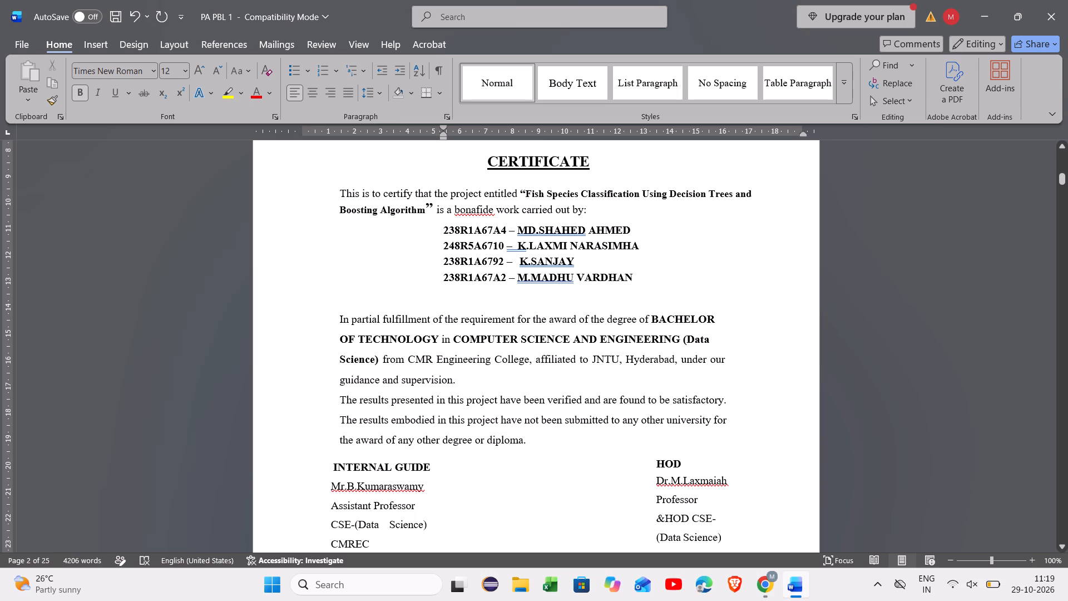
pyautogui.click(520, 256)
pyautogui.press('BackSpace')
pyautogui.click(728, 198)
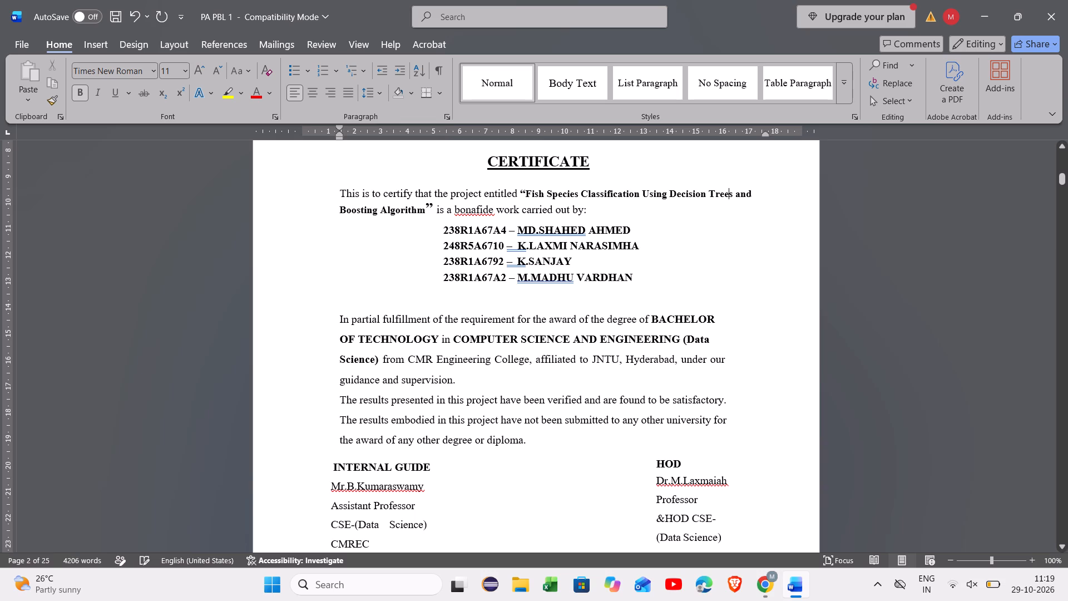
# Look over the Certificate's signature block and the Declaration, Contents and Abstract pages.
pyautogui.scroll(-2, 663, 284)
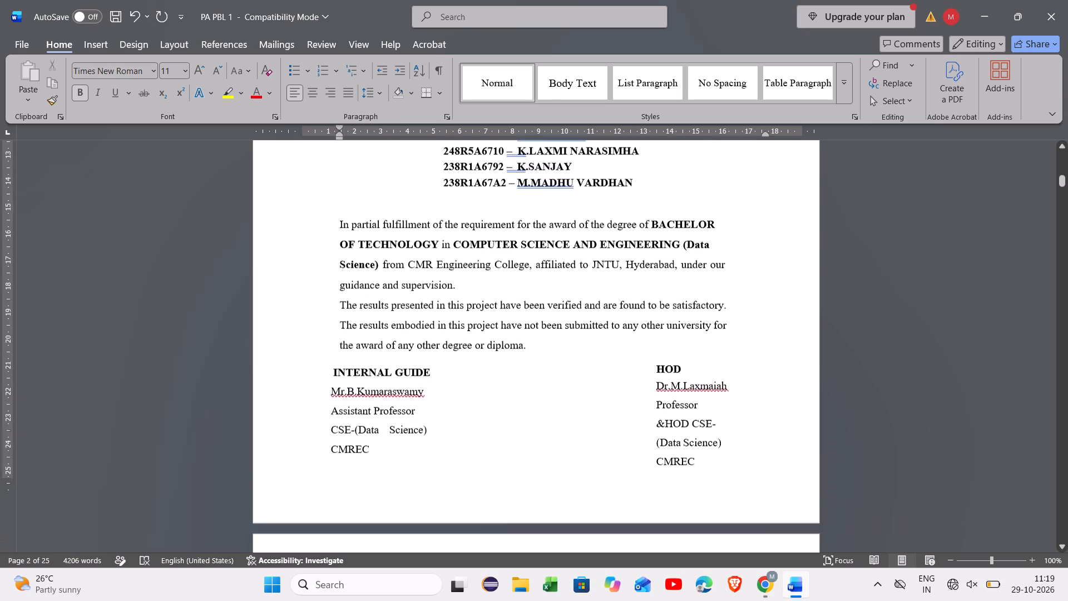
pyautogui.scroll(-2, 663, 284)
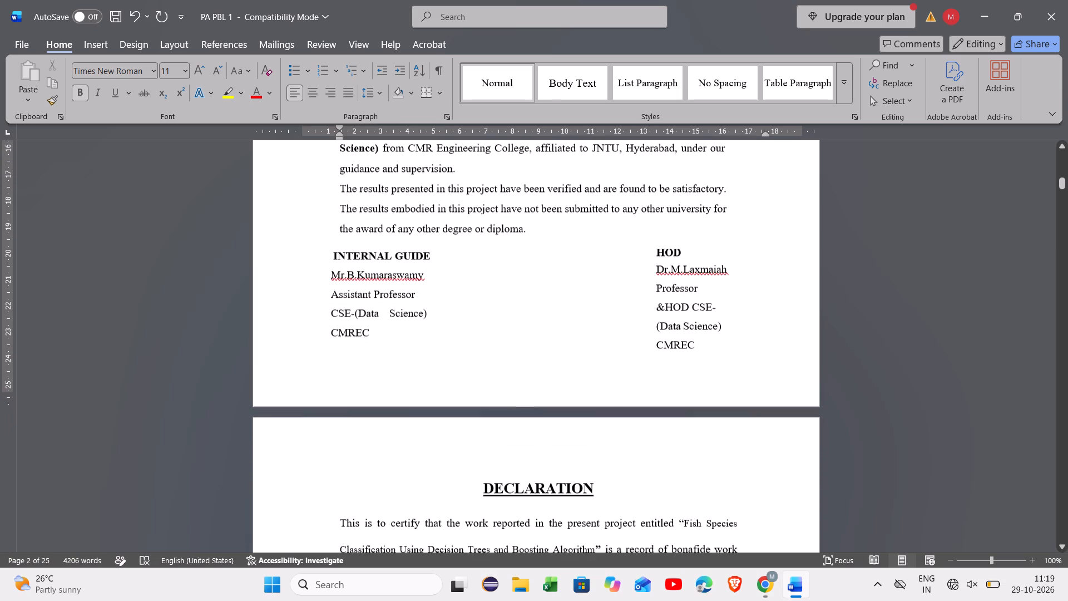
pyautogui.scroll(-2, 663, 284)
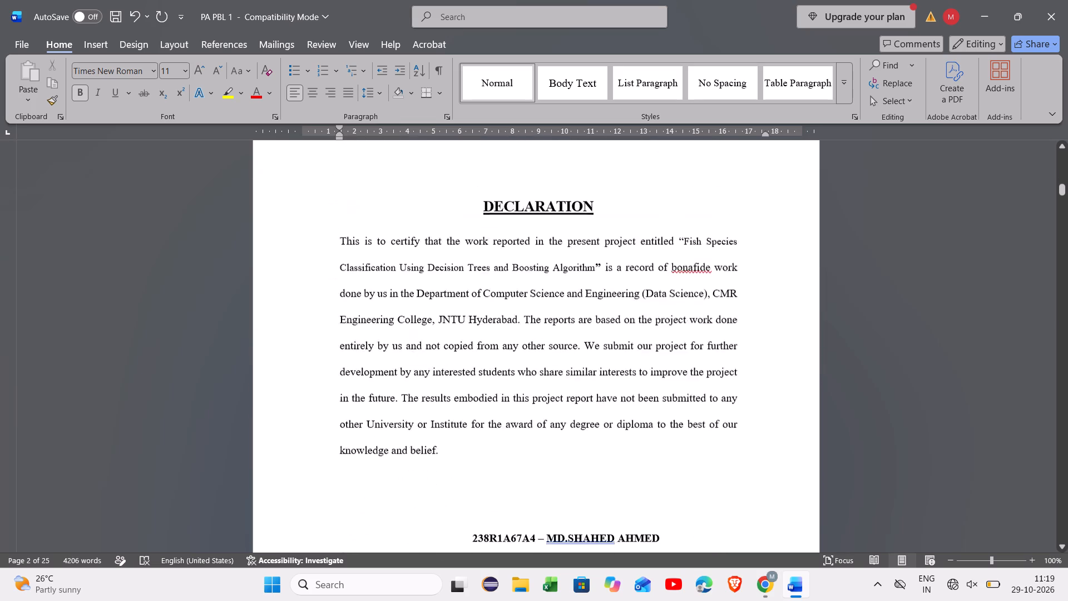
pyautogui.scroll(-10, 663, 284)
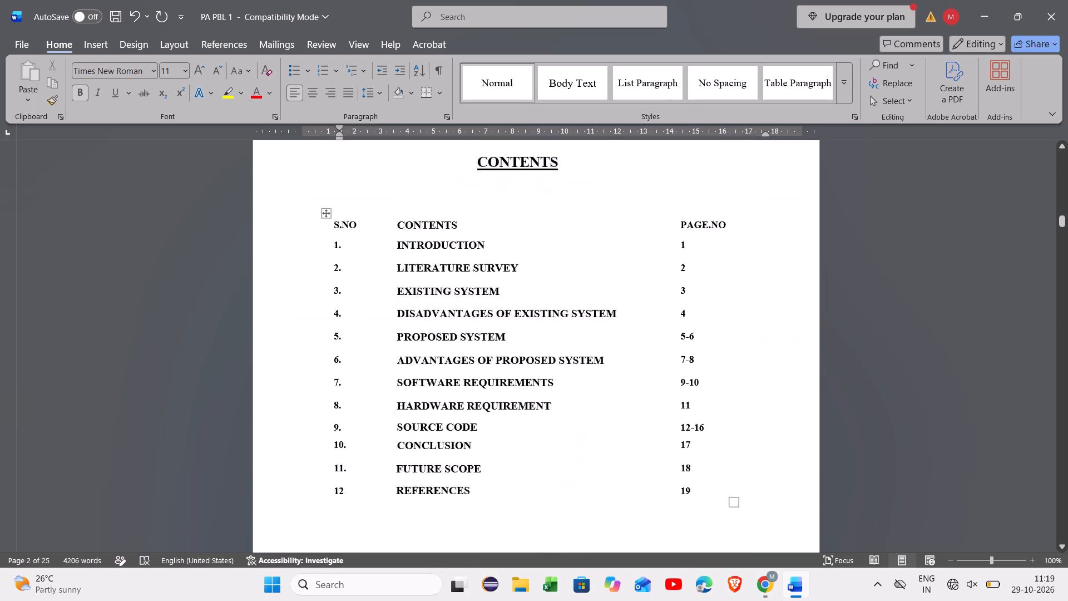
pyautogui.scroll(-1, 663, 284)
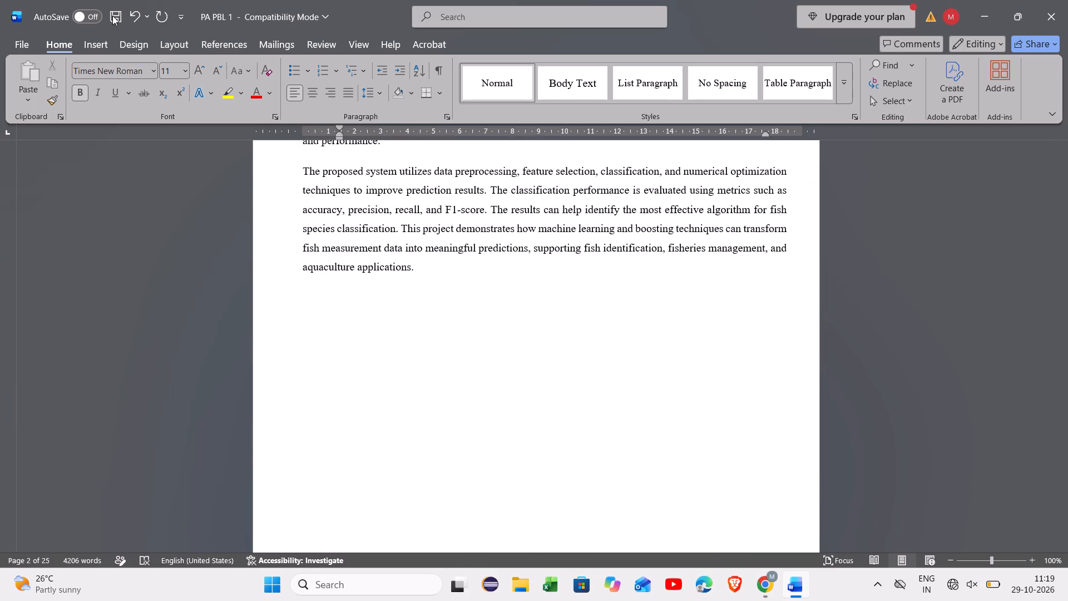
# Save the report document with the student entry spacing changes.
pyautogui.click(112, 16)
# Look back over the Abstract and Contents pages.
pyautogui.scroll(3, 457, 281)
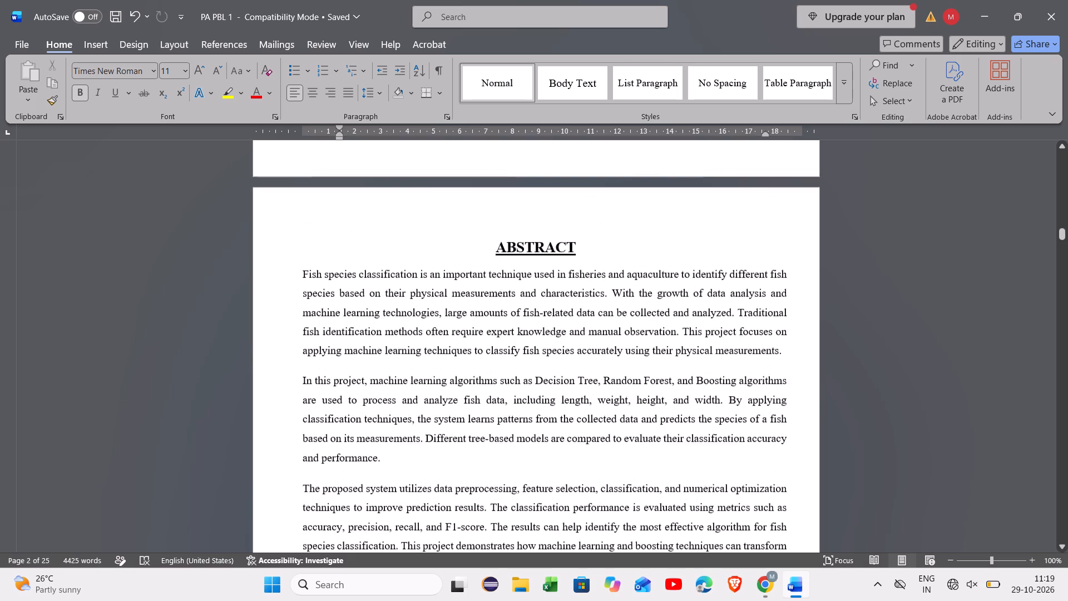
pyautogui.scroll(5, 457, 281)
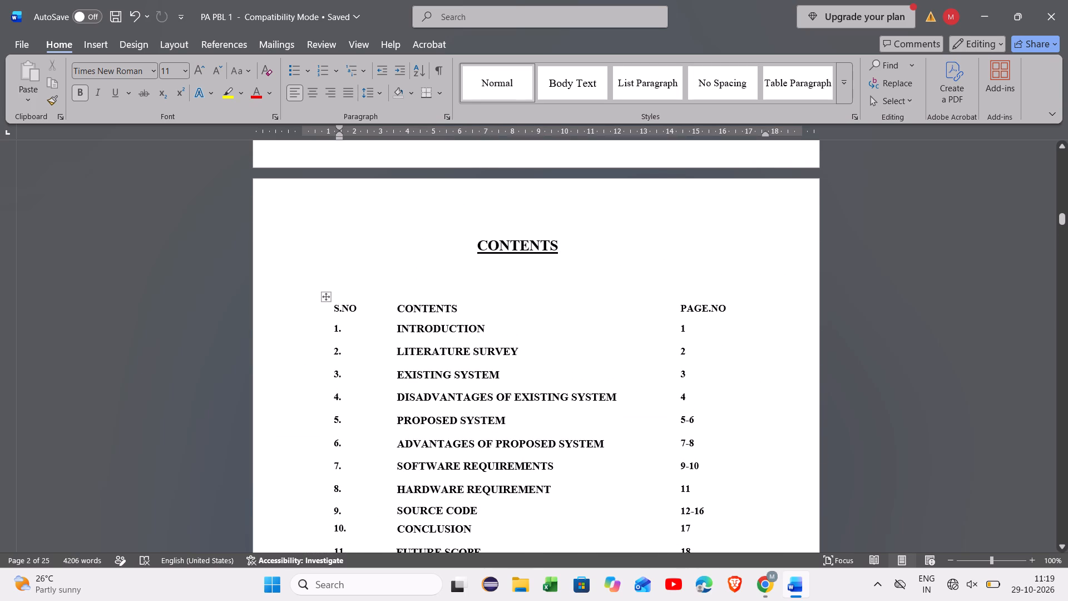
# Close the PA PBL 1 report document.
pyautogui.click(1060, 14)
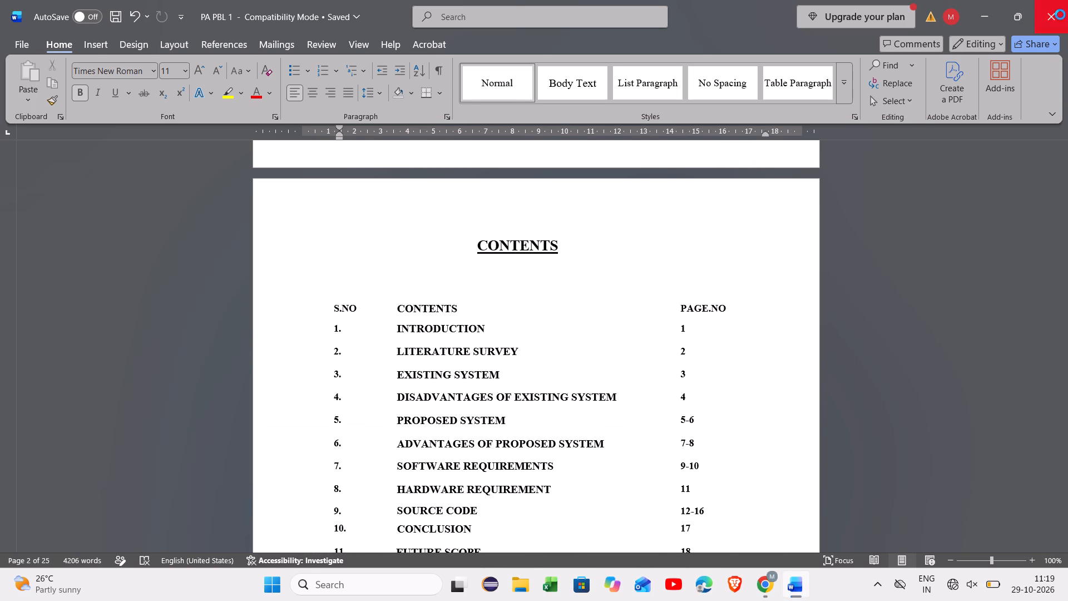
# Replace the finished iLovePDF download tab with a new one and search the web for "word to pdf".
pyautogui.click(202, 6)
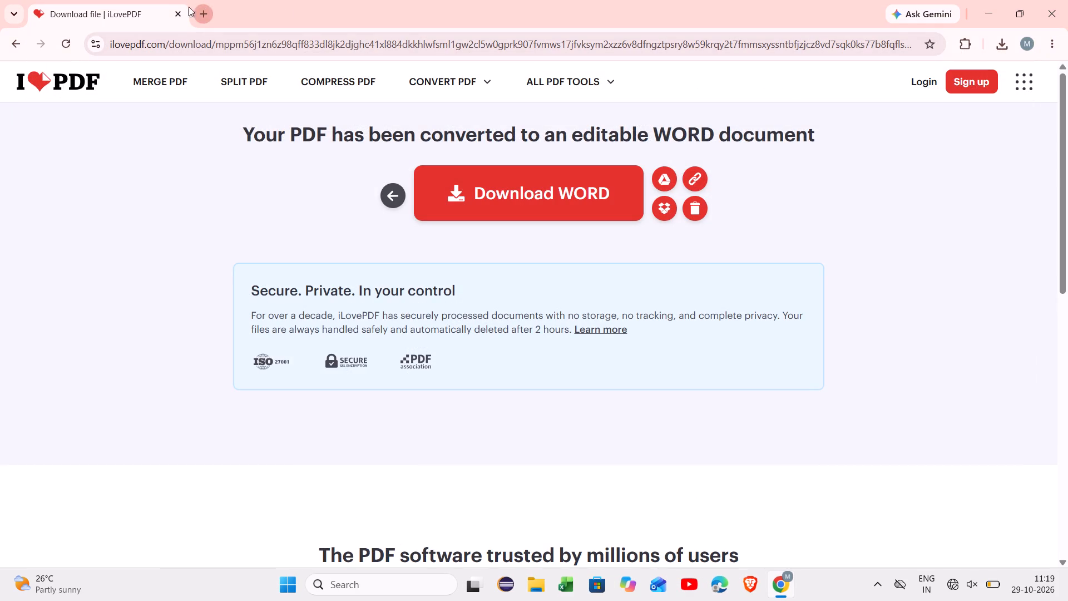
pyautogui.click(172, 9)
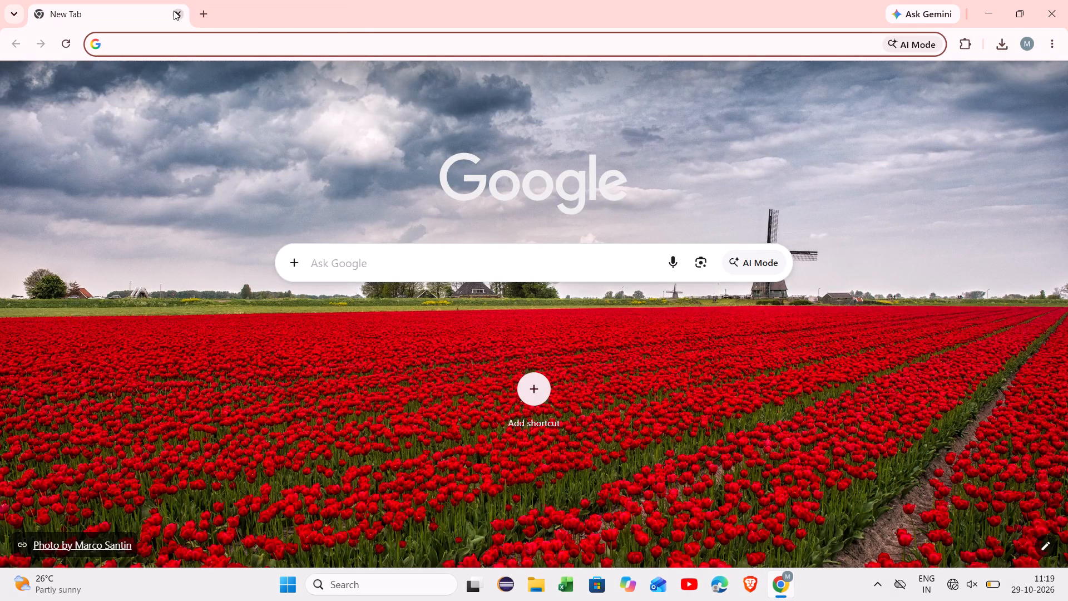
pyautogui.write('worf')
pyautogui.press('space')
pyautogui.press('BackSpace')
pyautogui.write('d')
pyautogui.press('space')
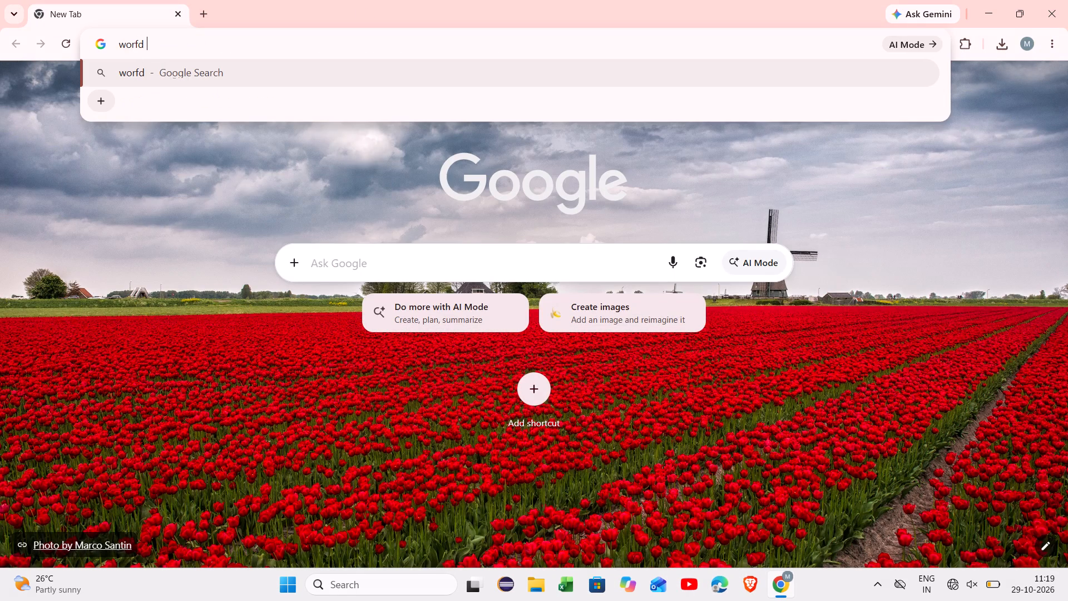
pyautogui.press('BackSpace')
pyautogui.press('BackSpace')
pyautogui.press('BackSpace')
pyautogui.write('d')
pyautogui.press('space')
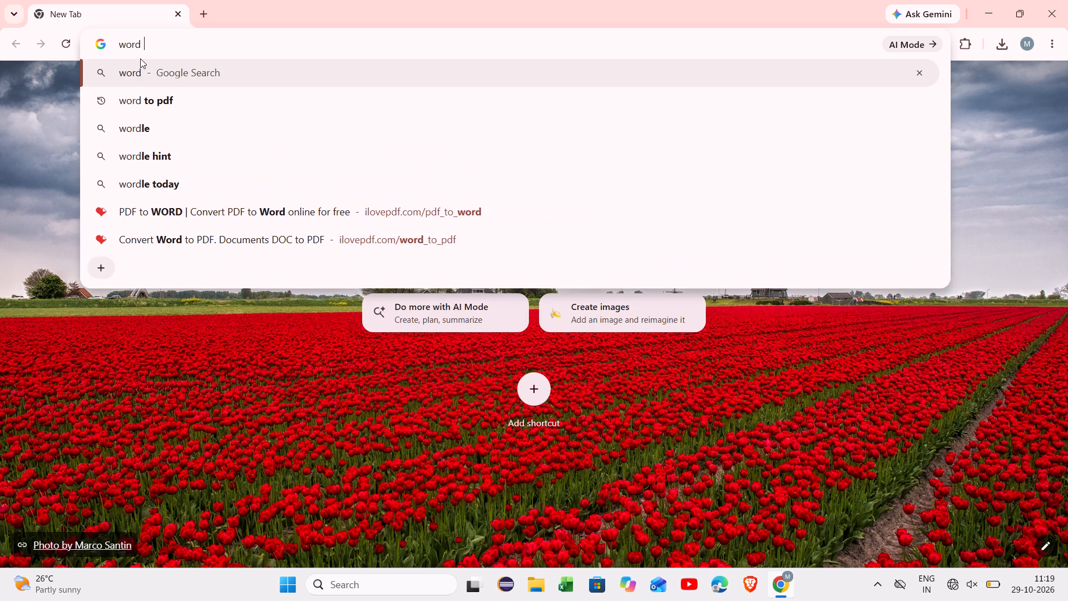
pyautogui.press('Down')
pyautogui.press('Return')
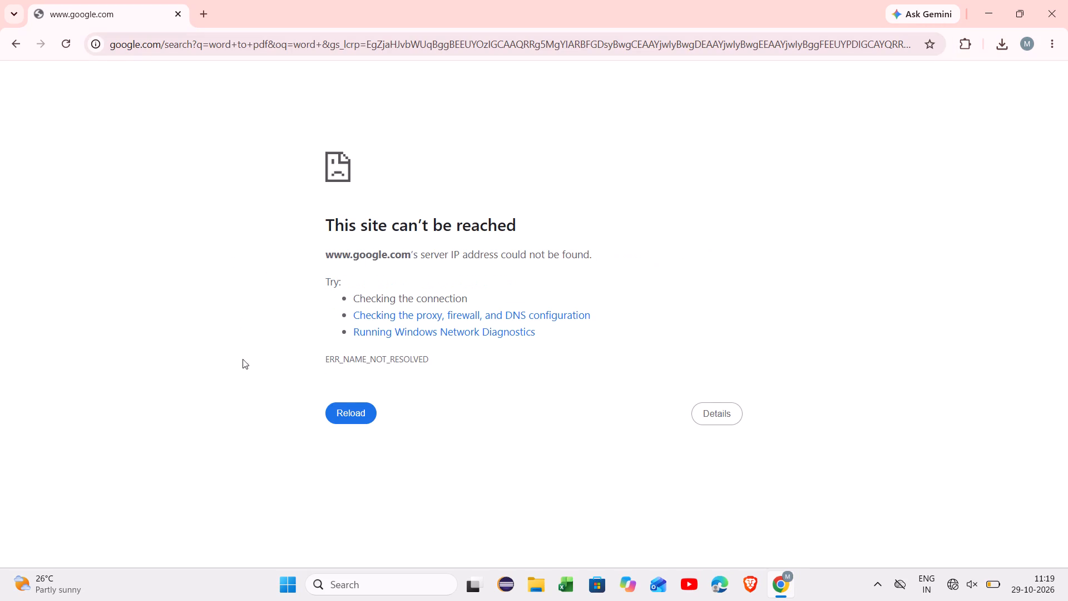
# Retry loading the search page and connect the computer to the Wi-Fi network Venom 2.
pyautogui.click(354, 410)
pyautogui.click(946, 585)
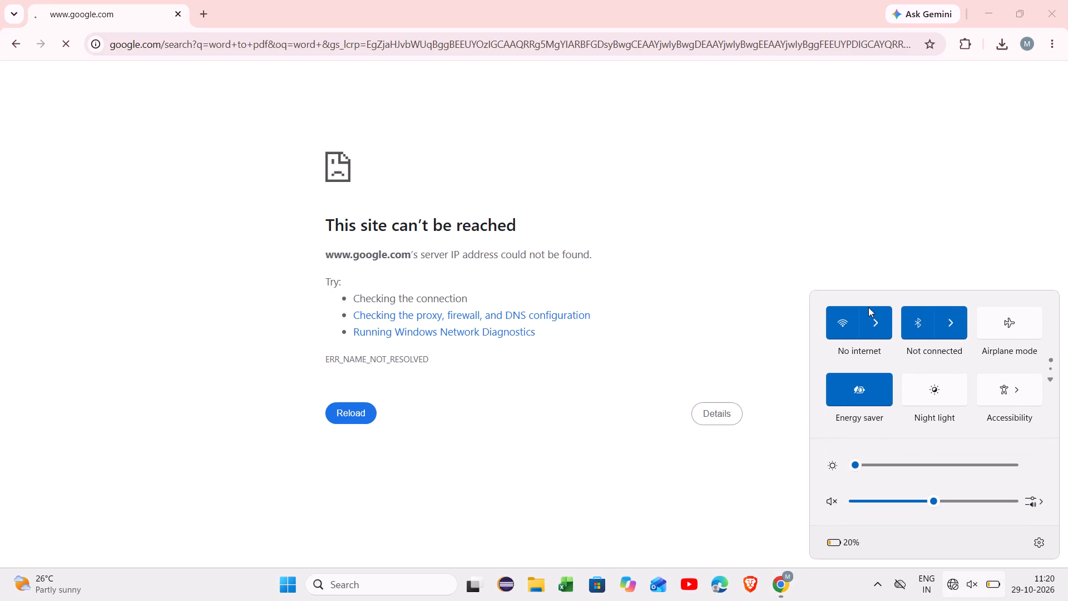
pyautogui.click(882, 323)
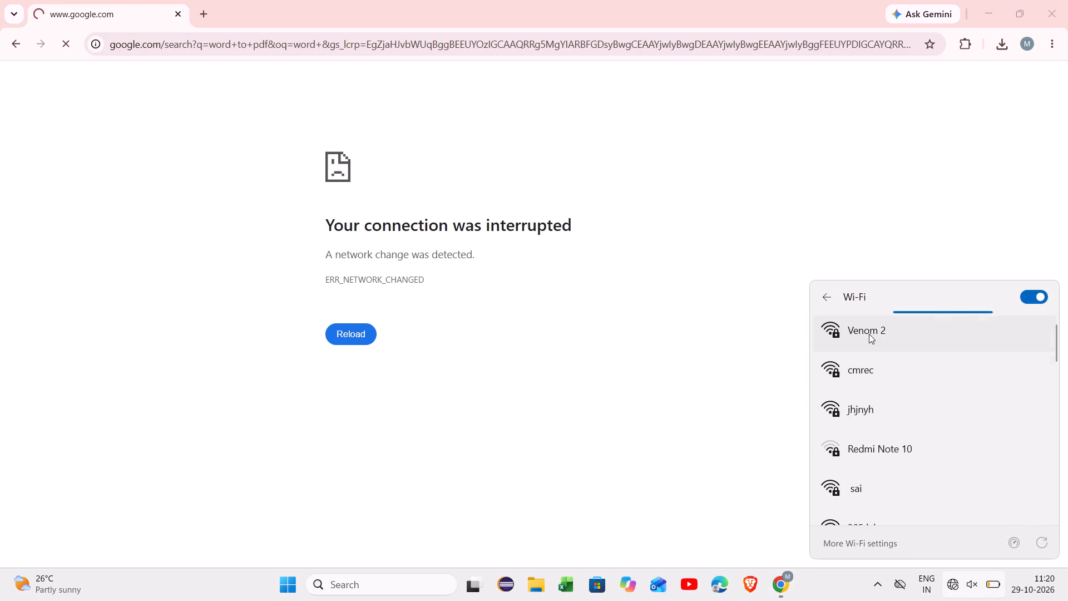
pyautogui.click(869, 333)
pyautogui.click(989, 401)
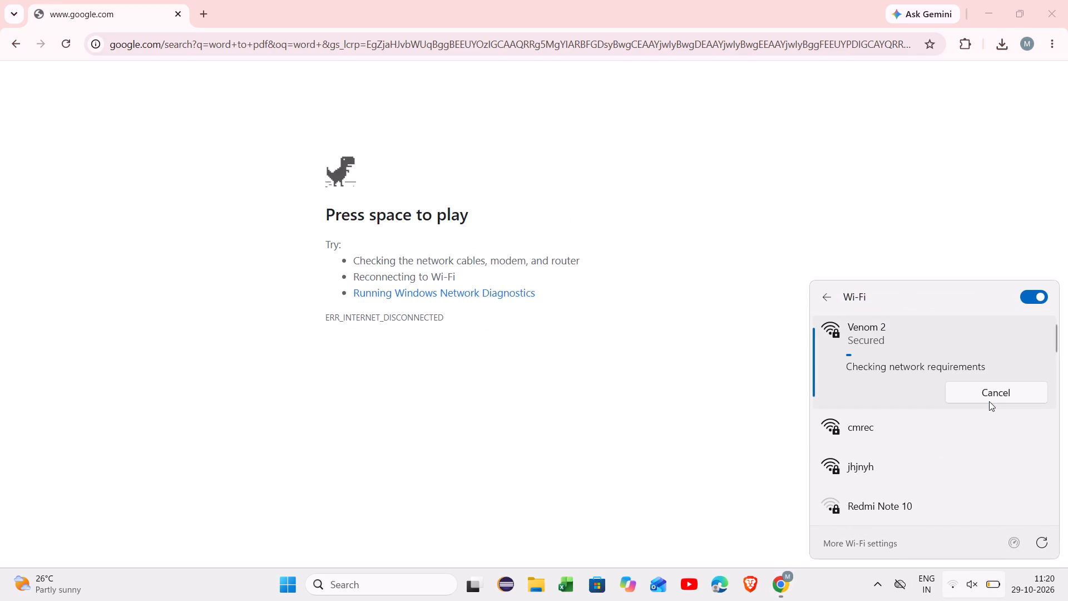
pyautogui.click(512, 321)
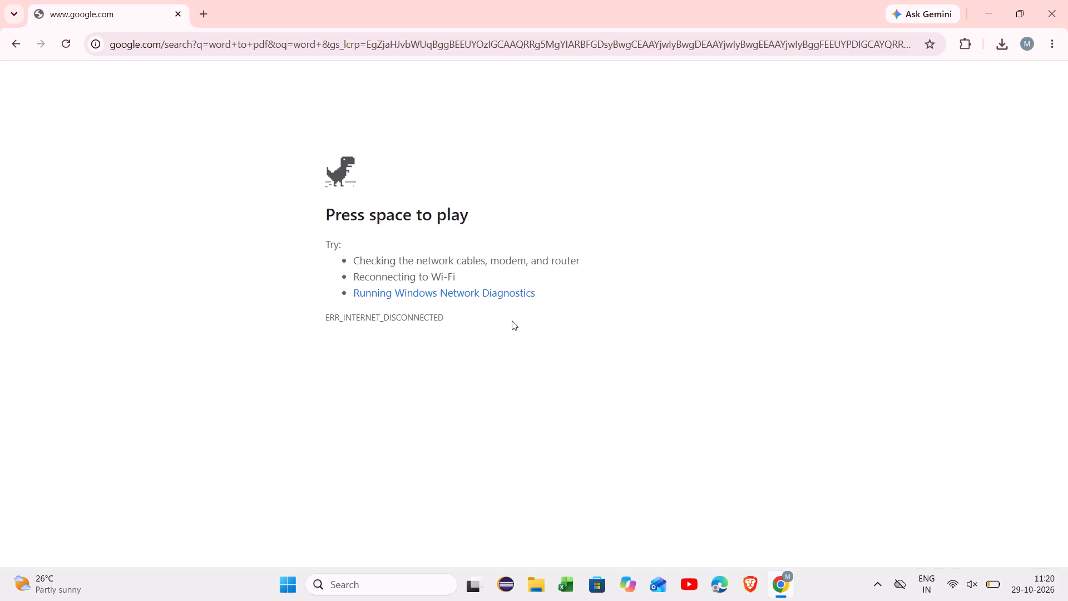
# Reload the "word to pdf" search and open iLovePDF's Word to PDF converter from the results.
pyautogui.click(68, 47)
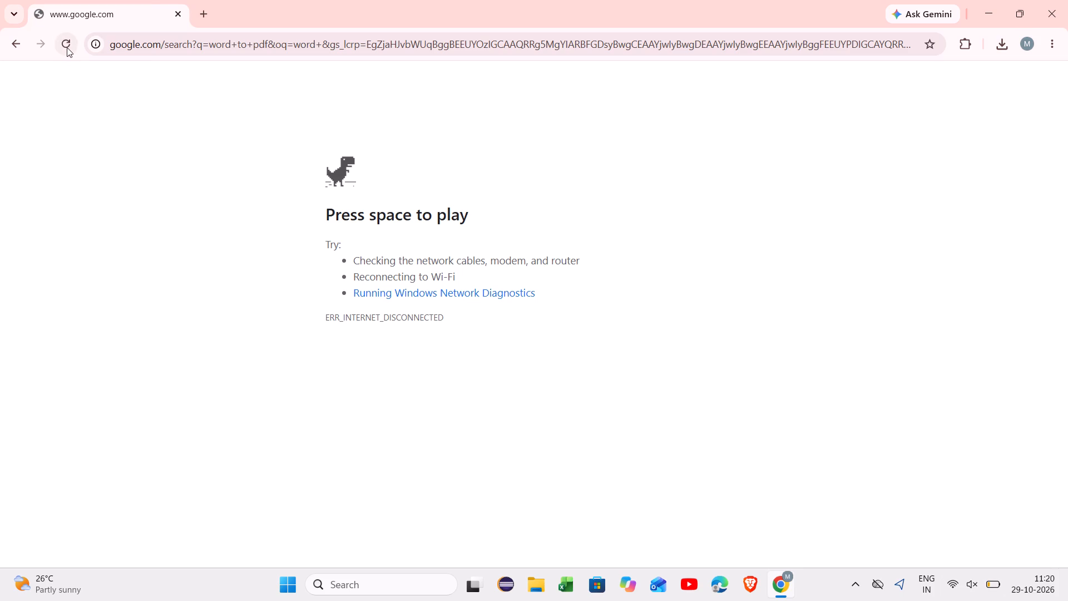
pyautogui.click(66, 46)
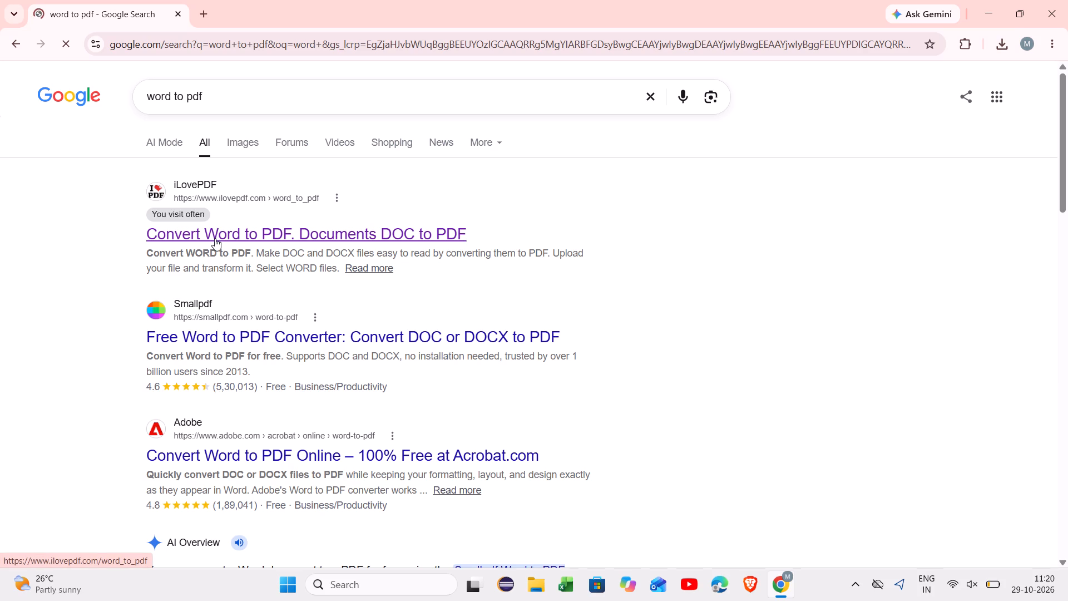
pyautogui.click(215, 238)
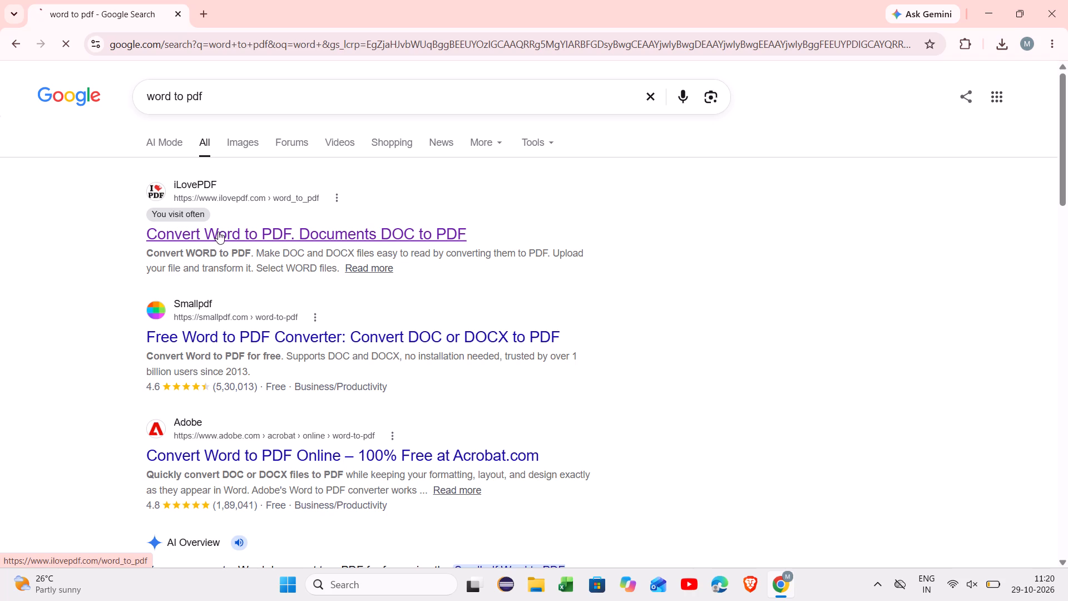
# Upload the document PA PBL 1 from the Downloads folder and start converting it to PDF.
pyautogui.click(505, 239)
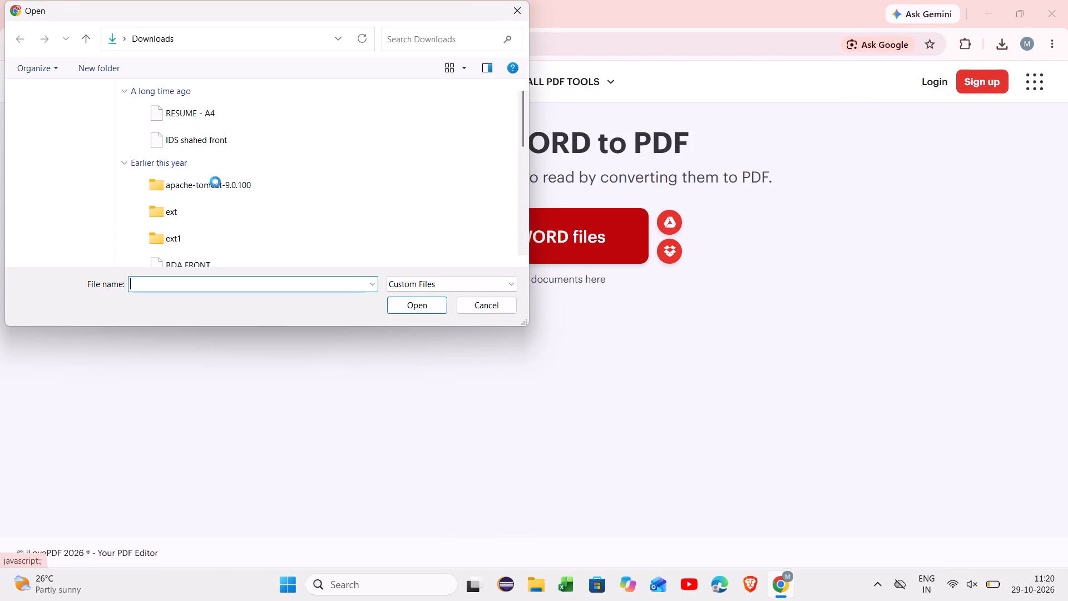
pyautogui.click(82, 163)
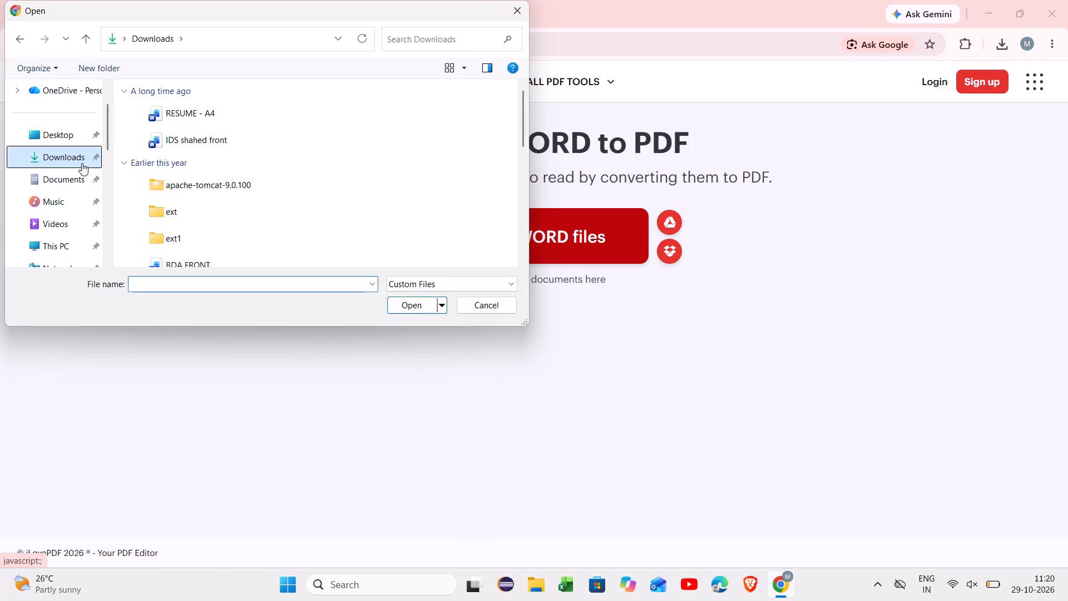
pyautogui.scroll(-6, 290, 205)
pyautogui.click(244, 241)
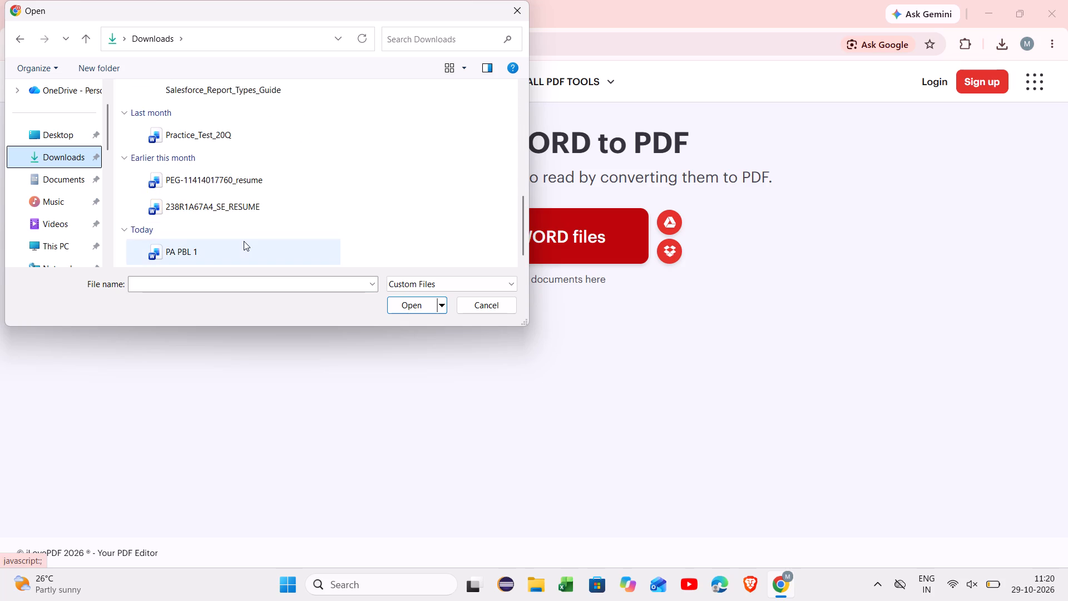
pyautogui.click(406, 309)
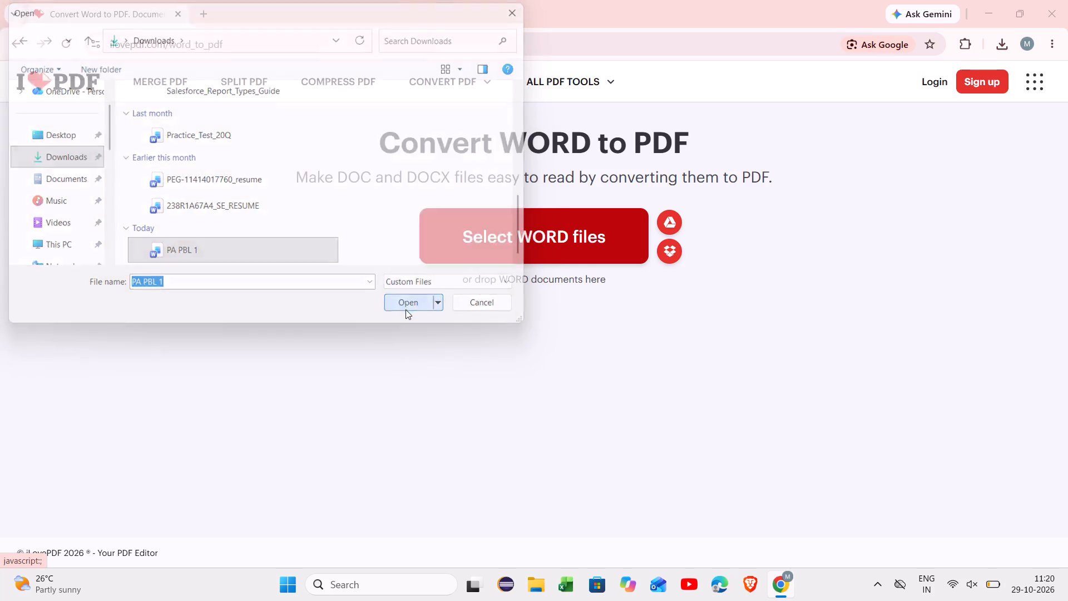
pyautogui.click(864, 535)
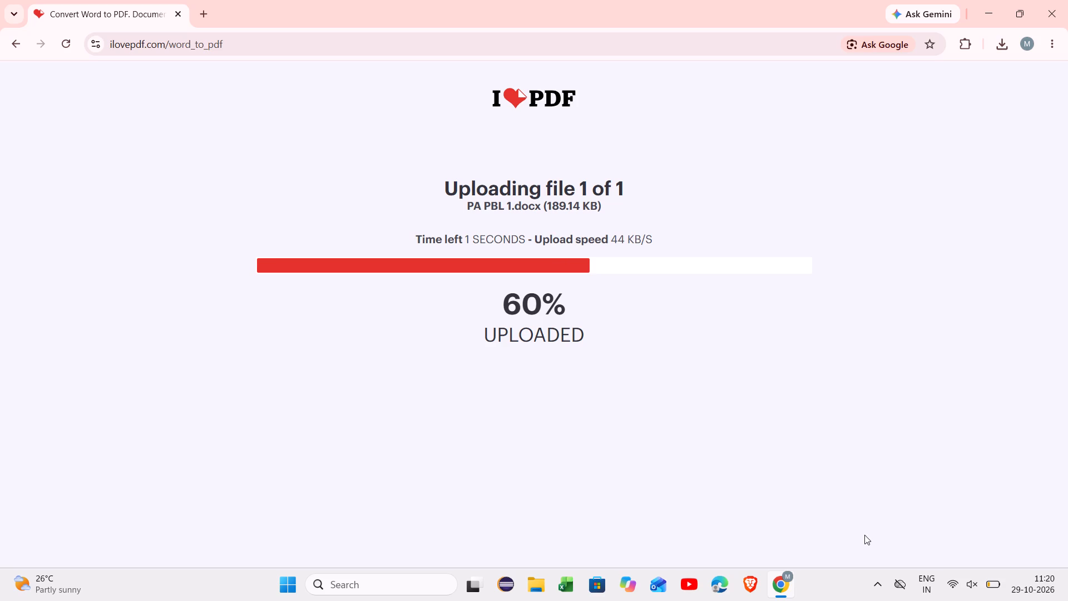
pyautogui.click(864, 535)
# Open a new browser tab alongside the iLovePDF conversion.
pyautogui.click(205, 5)
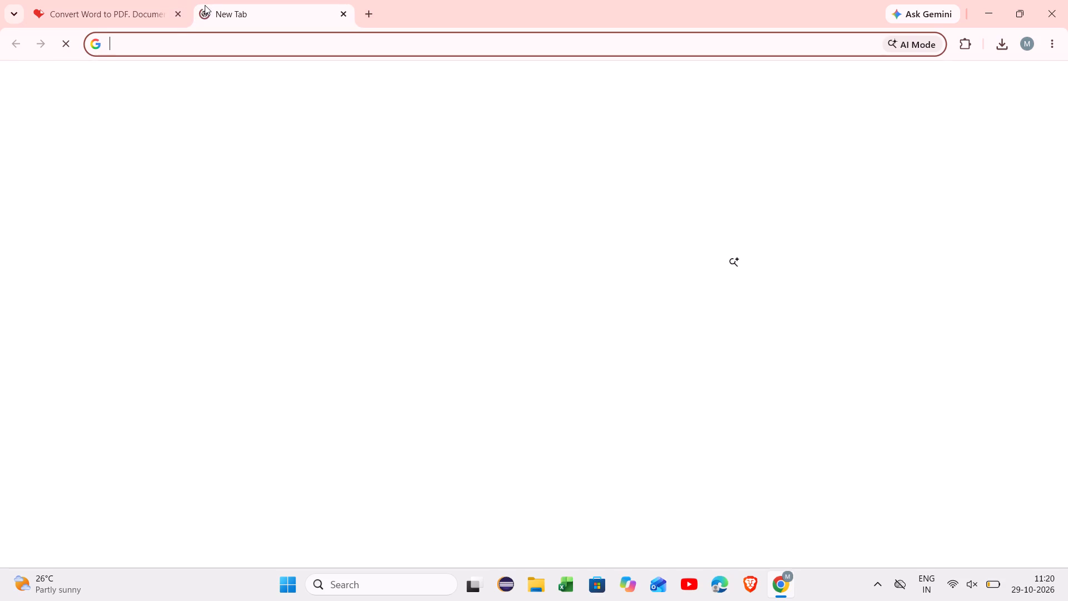
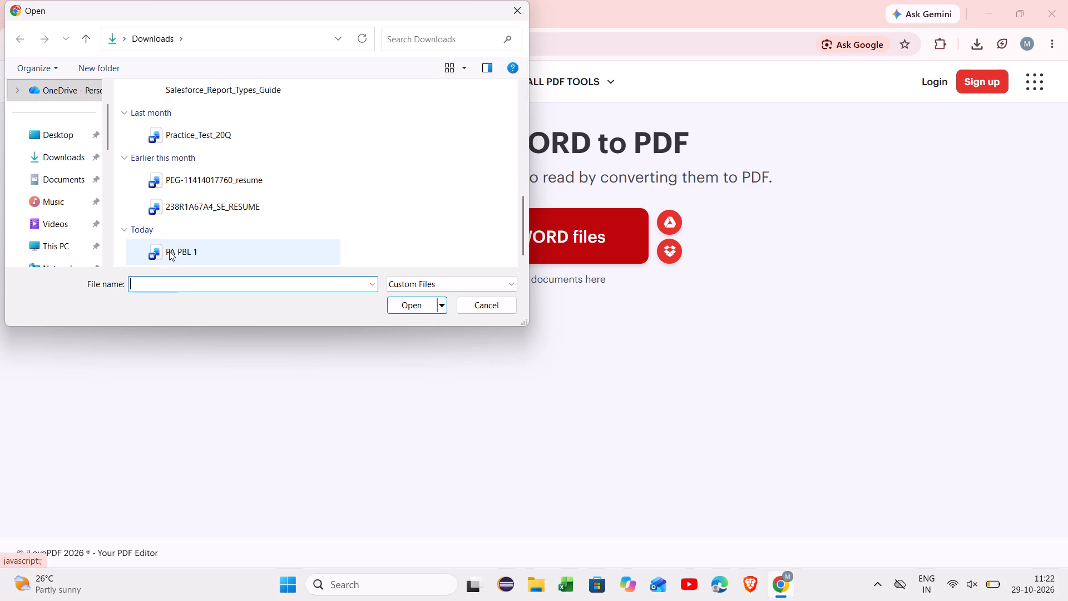
# Load the PA PBL 1 document from Downloads into iLovePDF's Word to PDF converter and start the conversion.
pyautogui.click(169, 250)
pyautogui.click(419, 305)
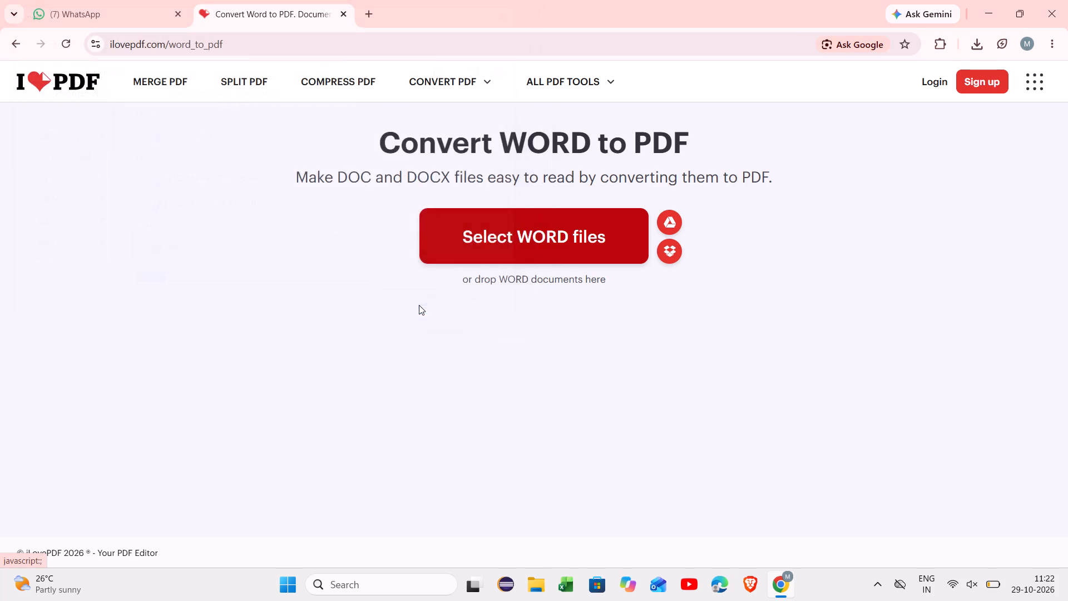
pyautogui.click(862, 504)
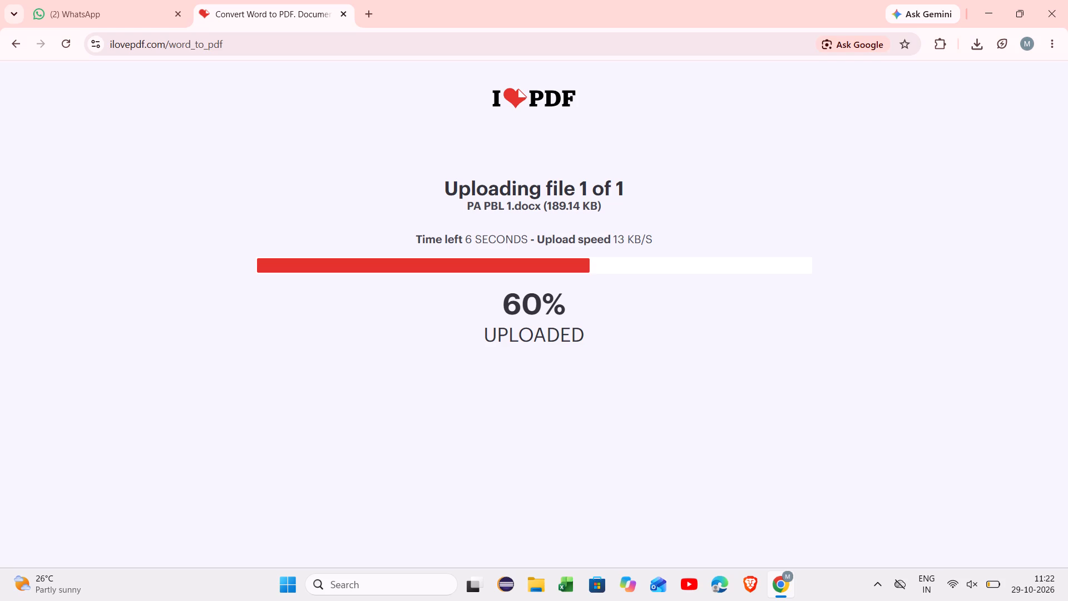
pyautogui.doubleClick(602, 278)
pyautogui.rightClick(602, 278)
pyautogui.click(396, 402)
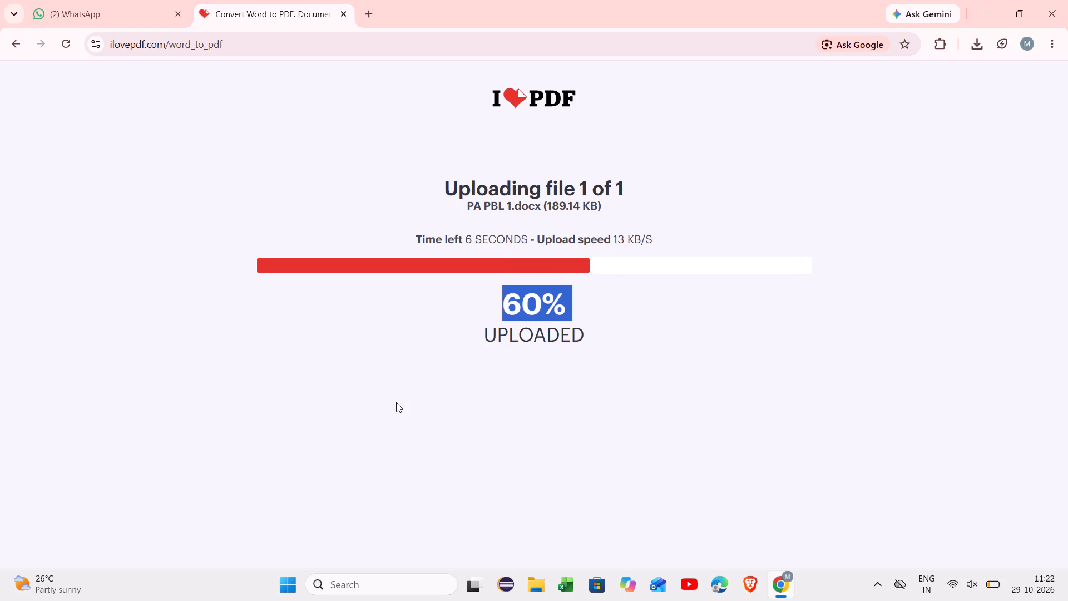
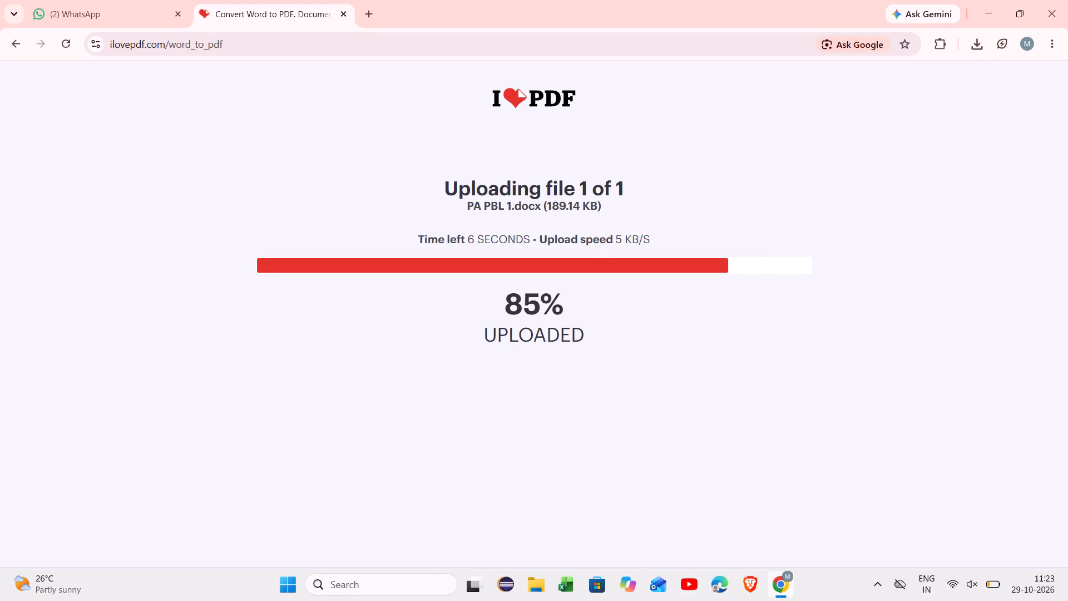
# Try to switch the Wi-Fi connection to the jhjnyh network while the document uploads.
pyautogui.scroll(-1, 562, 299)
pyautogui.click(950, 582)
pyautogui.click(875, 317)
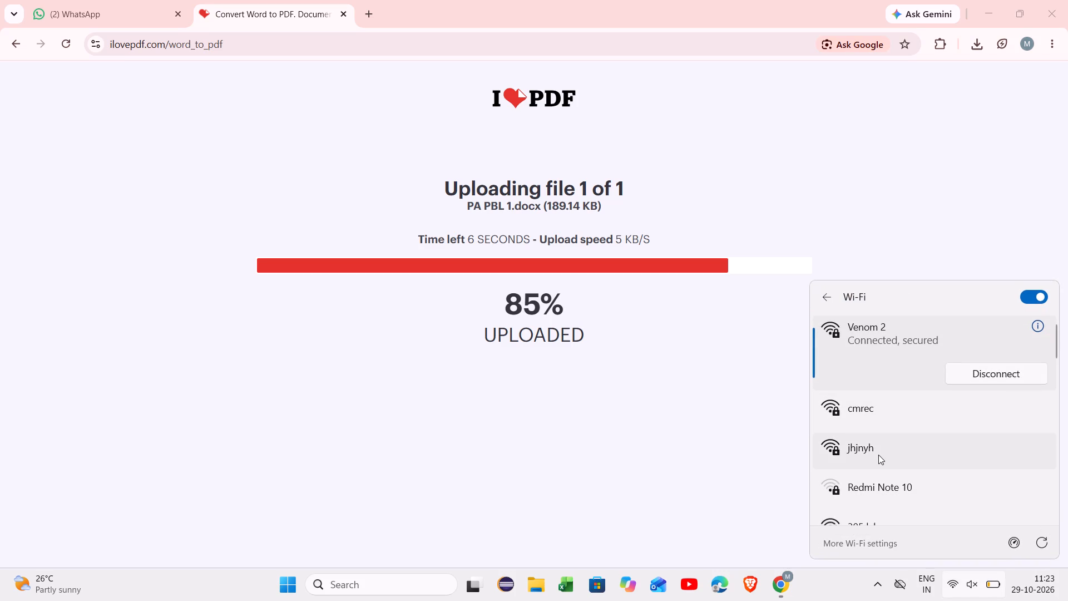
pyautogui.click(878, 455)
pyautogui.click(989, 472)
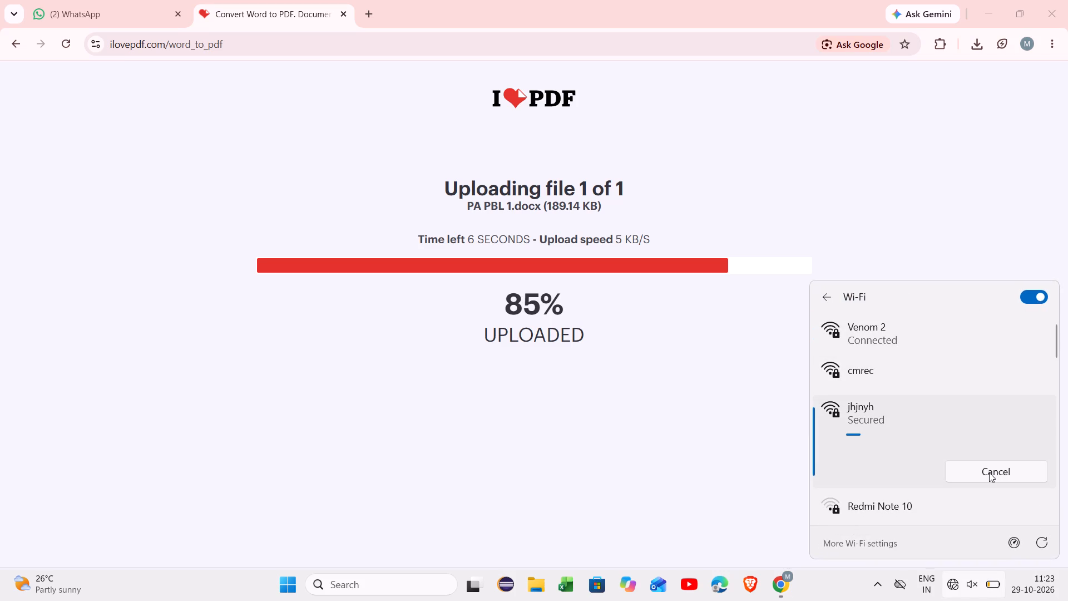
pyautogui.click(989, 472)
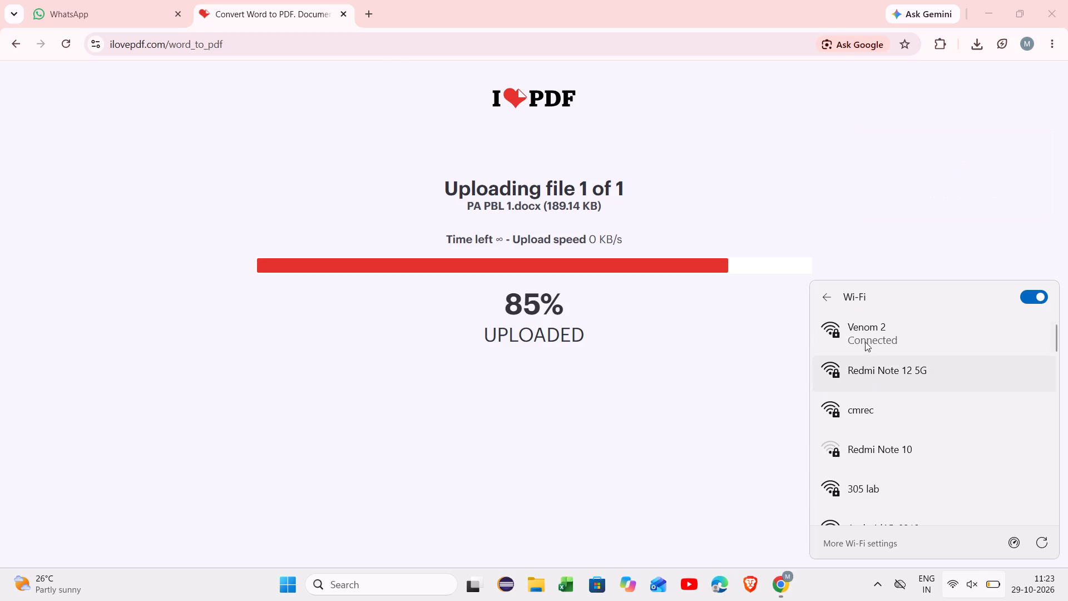
# Look through the available Wi-Fi networks for an alternative connection, and close the network list.
pyautogui.scroll(3, 886, 383)
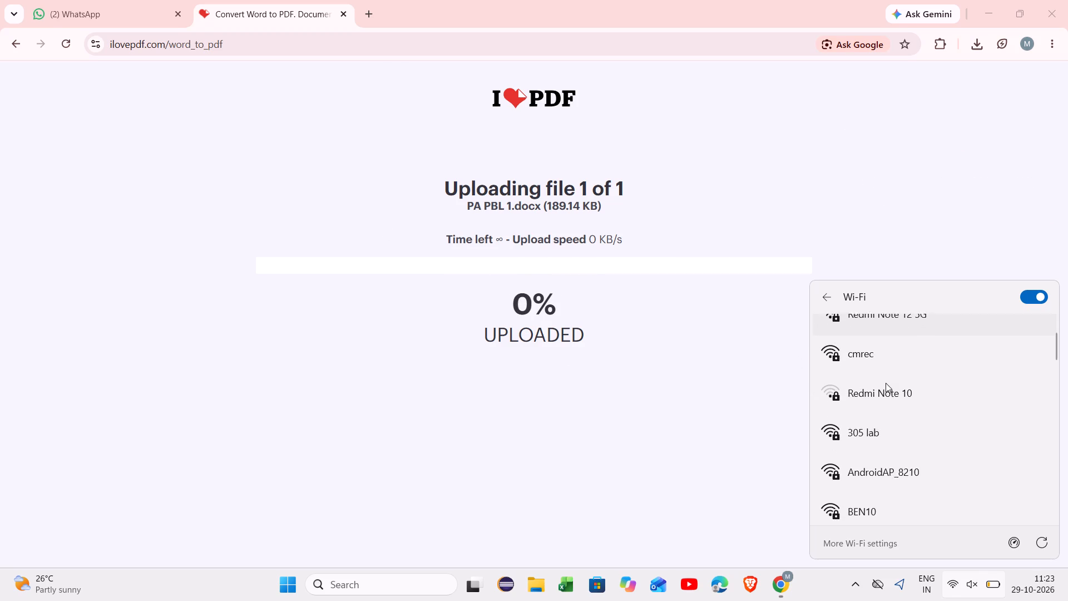
pyautogui.scroll(2, 886, 383)
pyautogui.scroll(1, 903, 442)
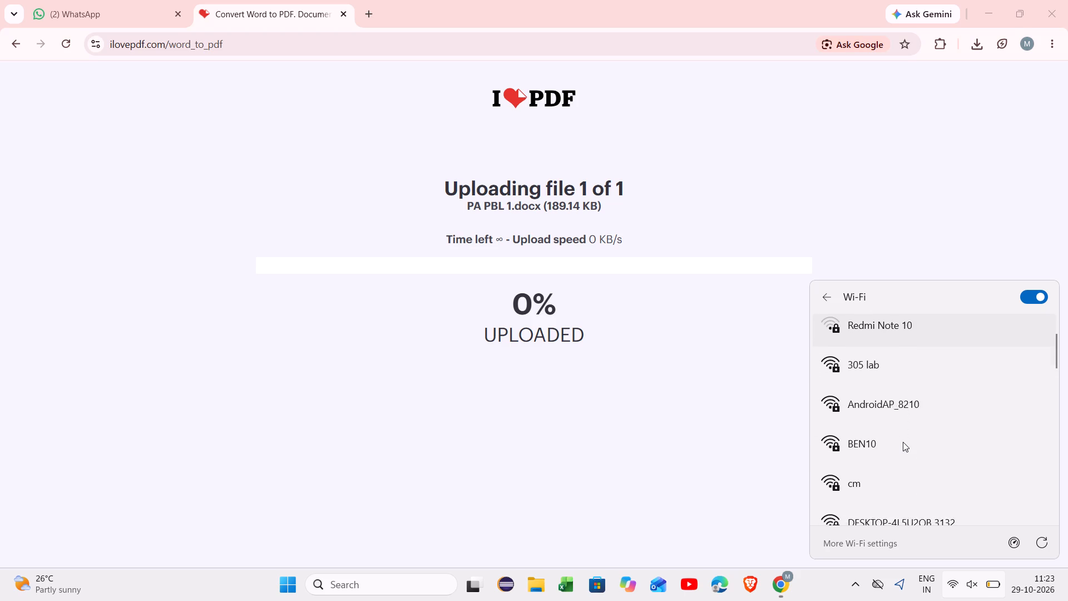
pyautogui.scroll(1, 903, 442)
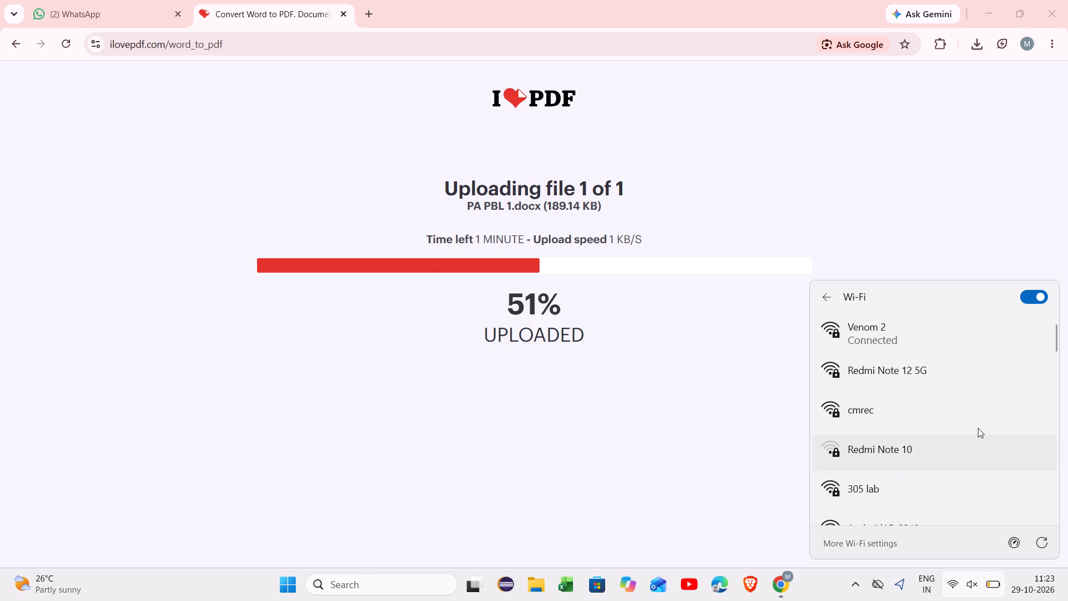
pyautogui.scroll(5, 990, 405)
pyautogui.scroll(-3, 911, 395)
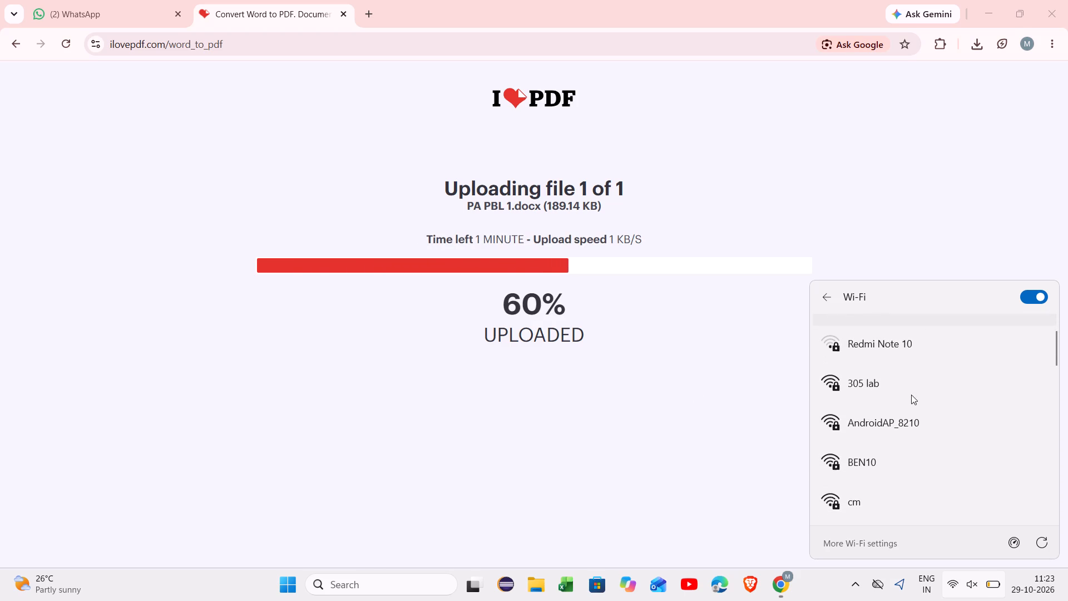
pyautogui.scroll(-3, 938, 376)
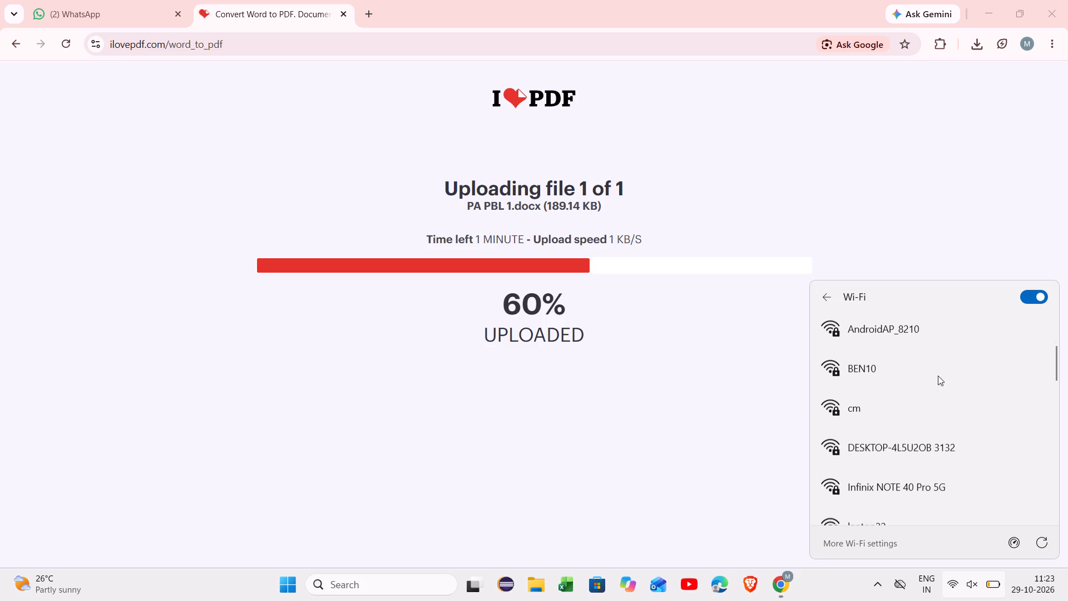
pyautogui.scroll(-1, 938, 376)
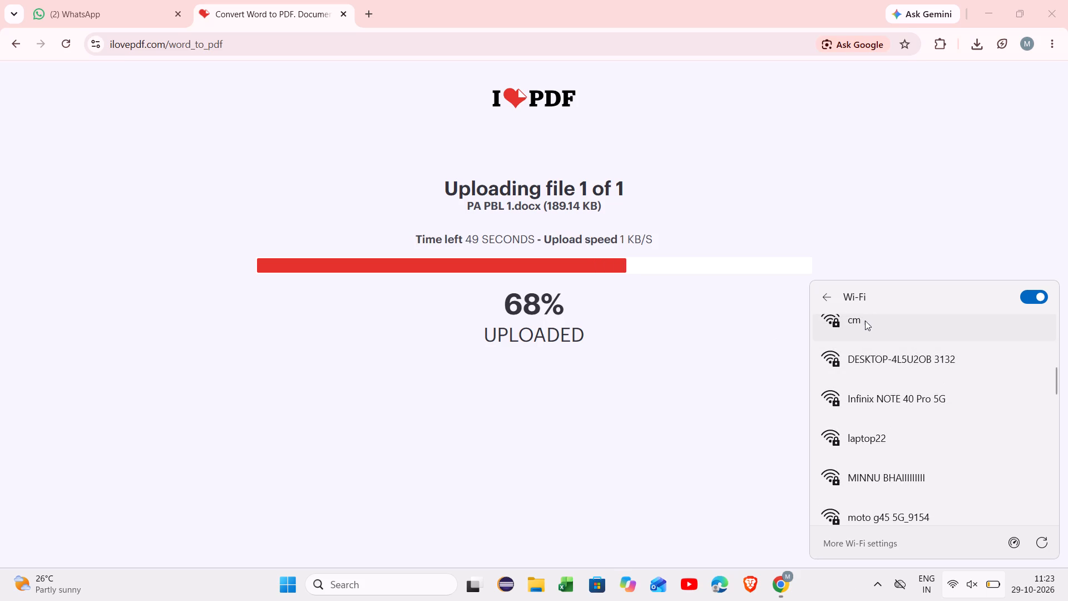
pyautogui.scroll(-2, 902, 420)
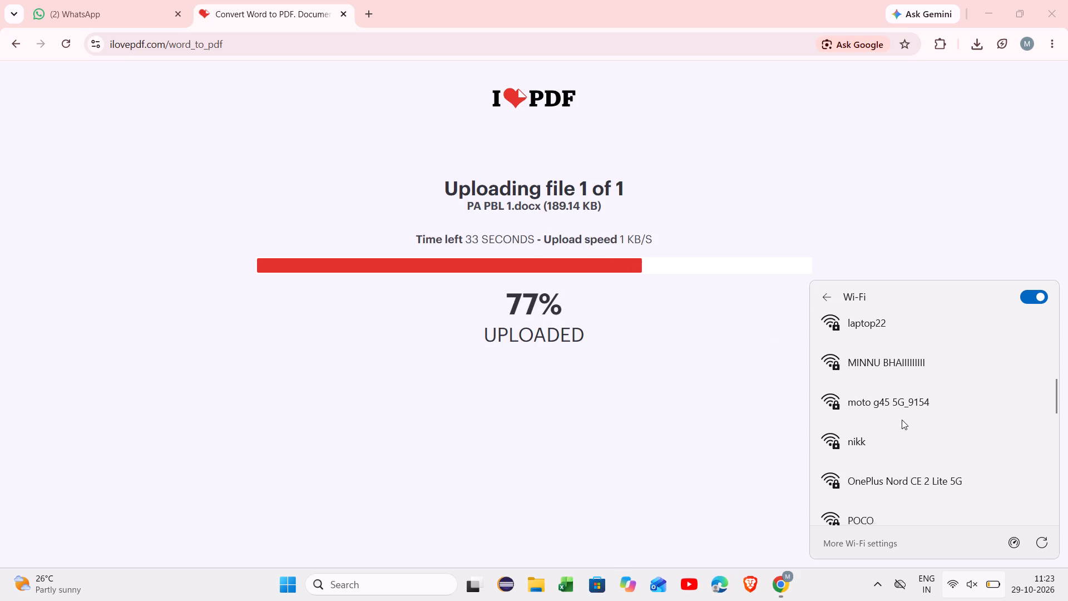
pyautogui.scroll(-4, 902, 420)
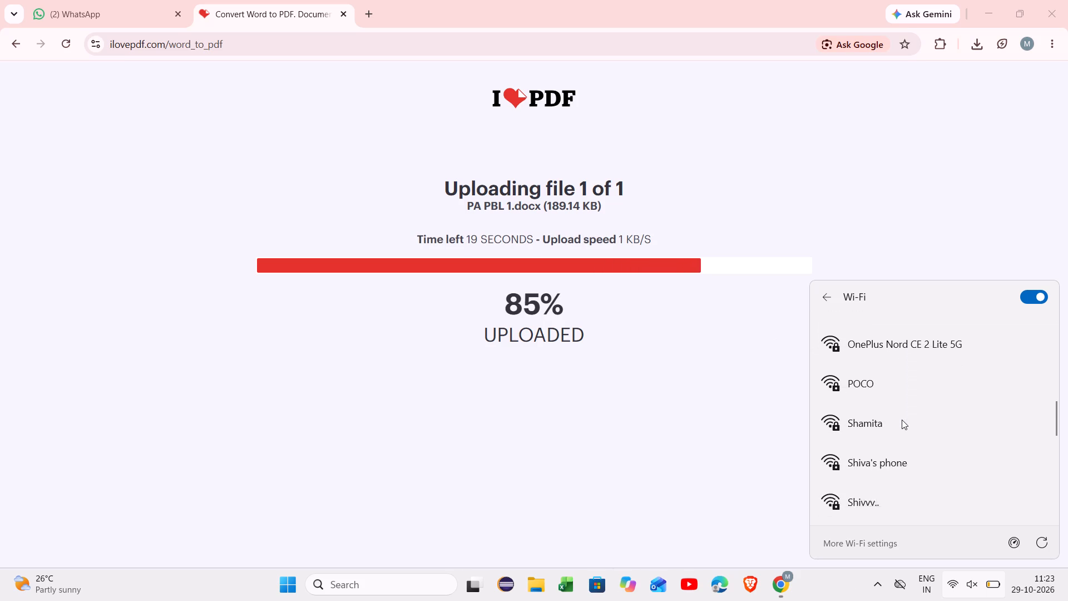
pyautogui.scroll(-5, 902, 420)
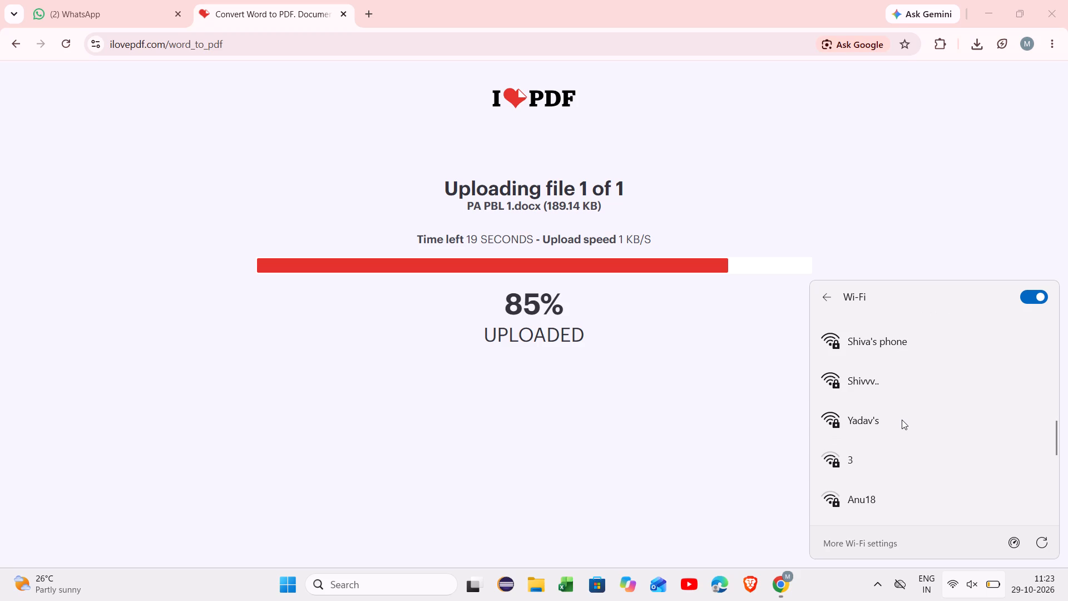
pyautogui.scroll(8, 902, 420)
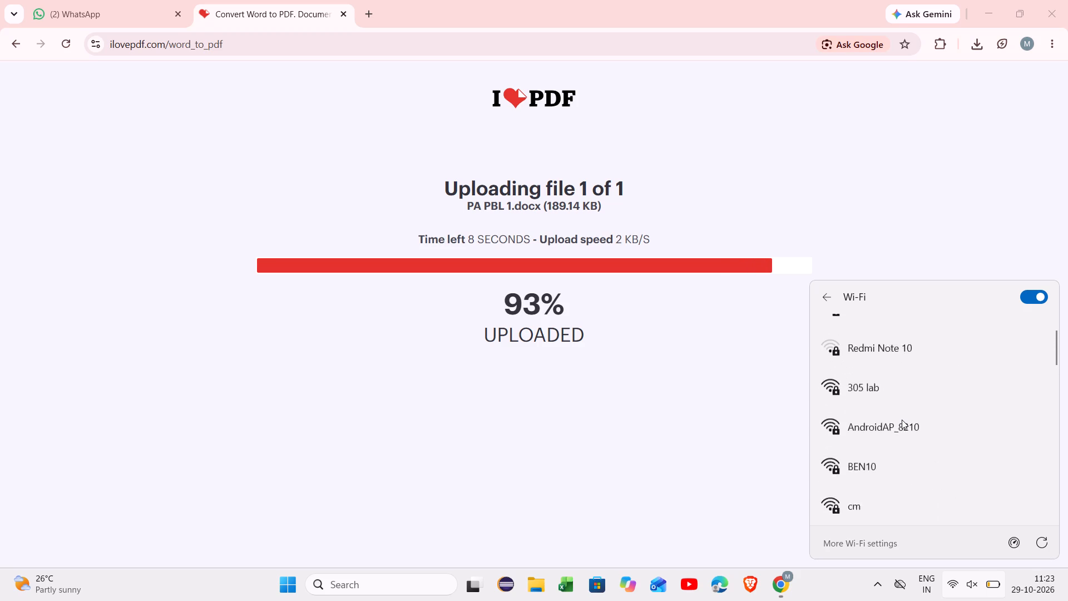
pyautogui.scroll(9, 902, 420)
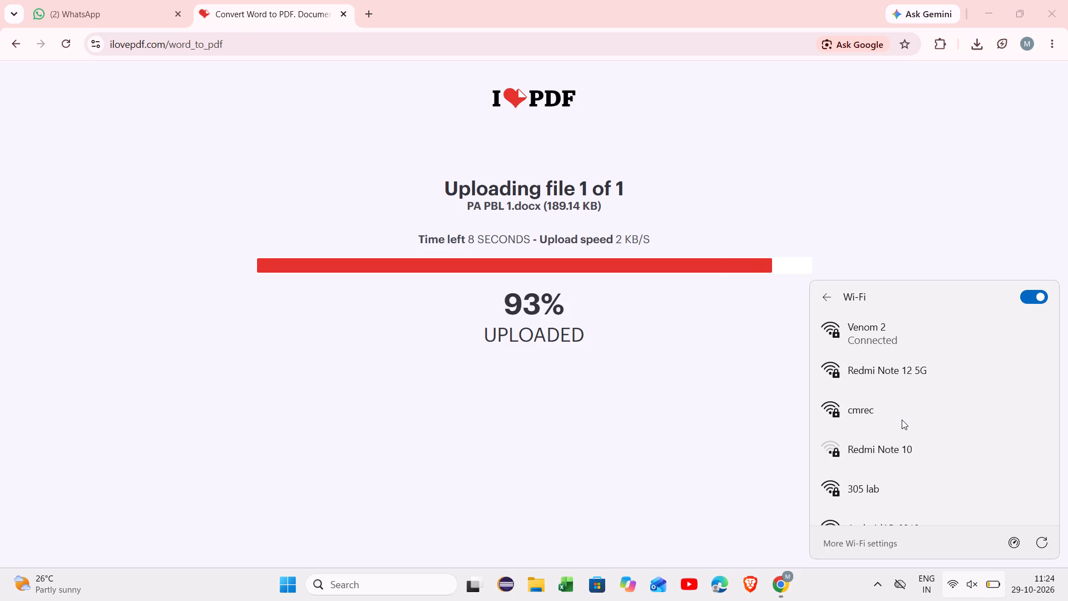
pyautogui.click(876, 194)
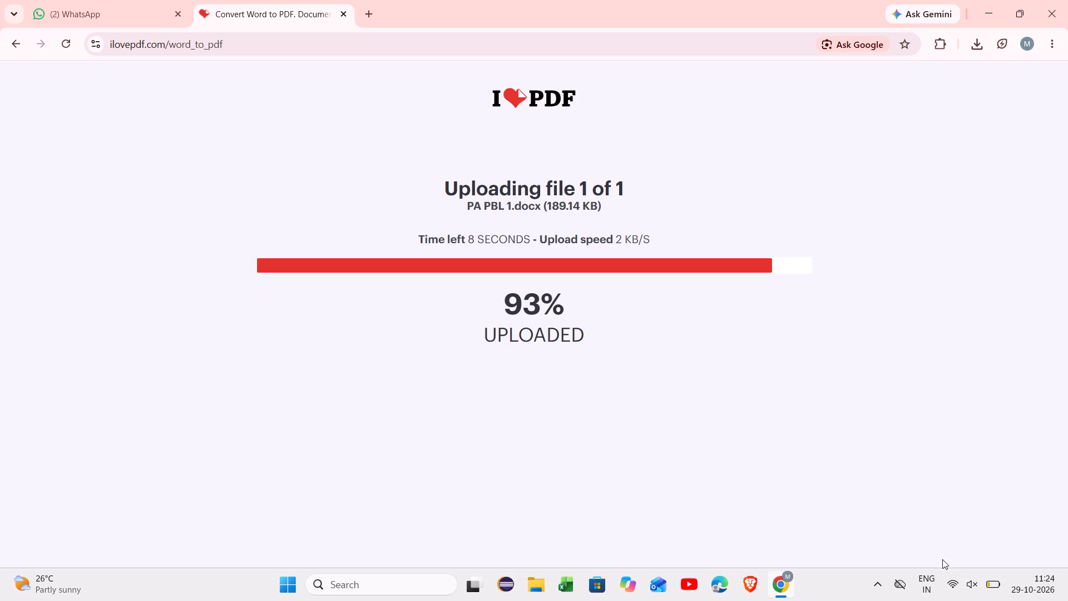
# Check the available Wi-Fi networks again, and turn Wi-Fi off and back on to restart the connection.
pyautogui.click(946, 579)
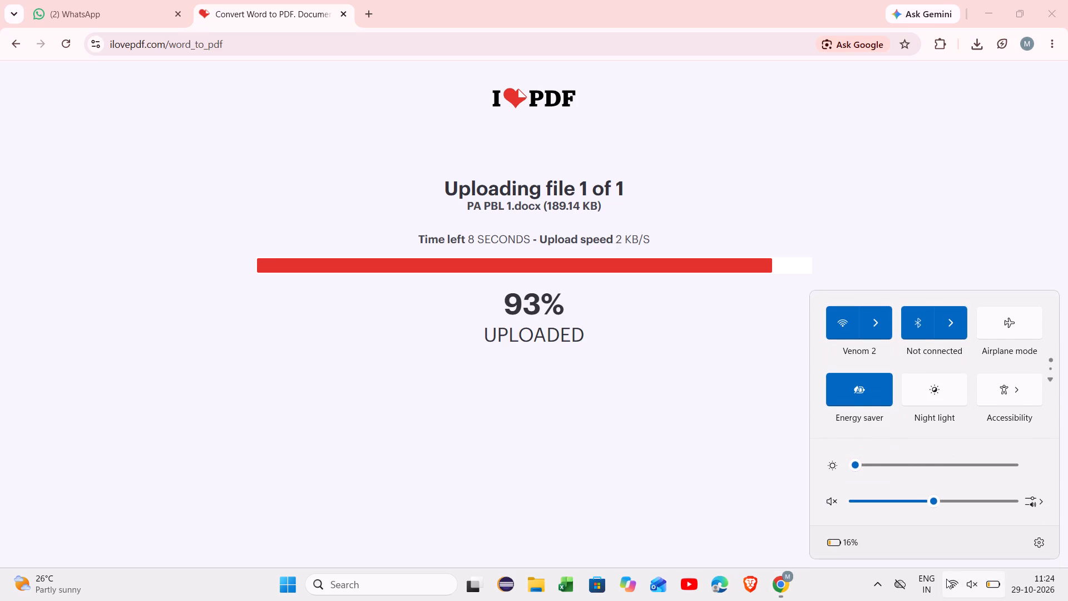
pyautogui.click(878, 329)
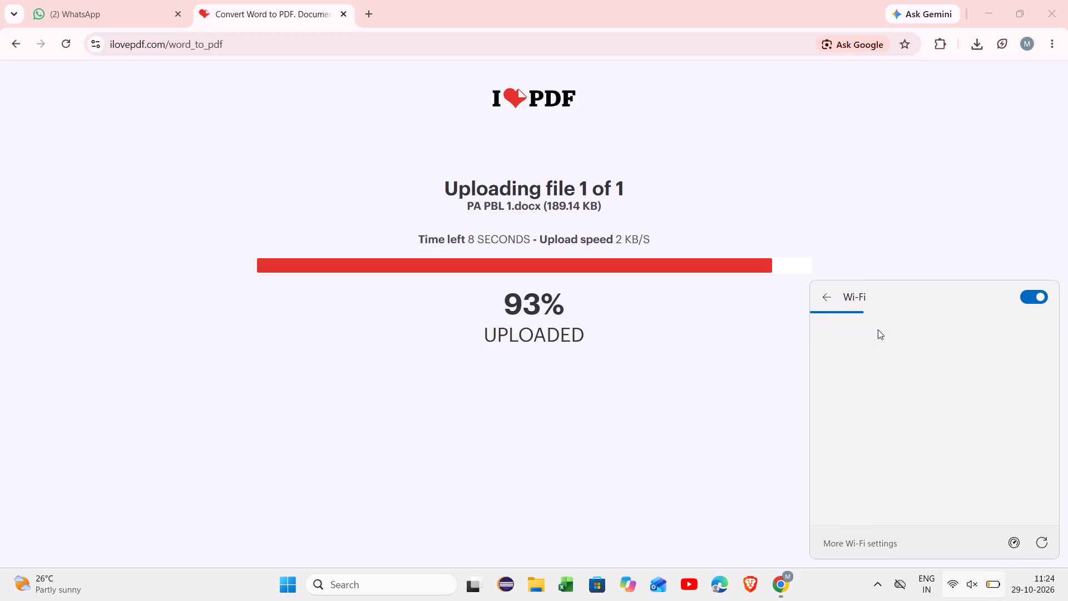
pyautogui.scroll(-4, 923, 389)
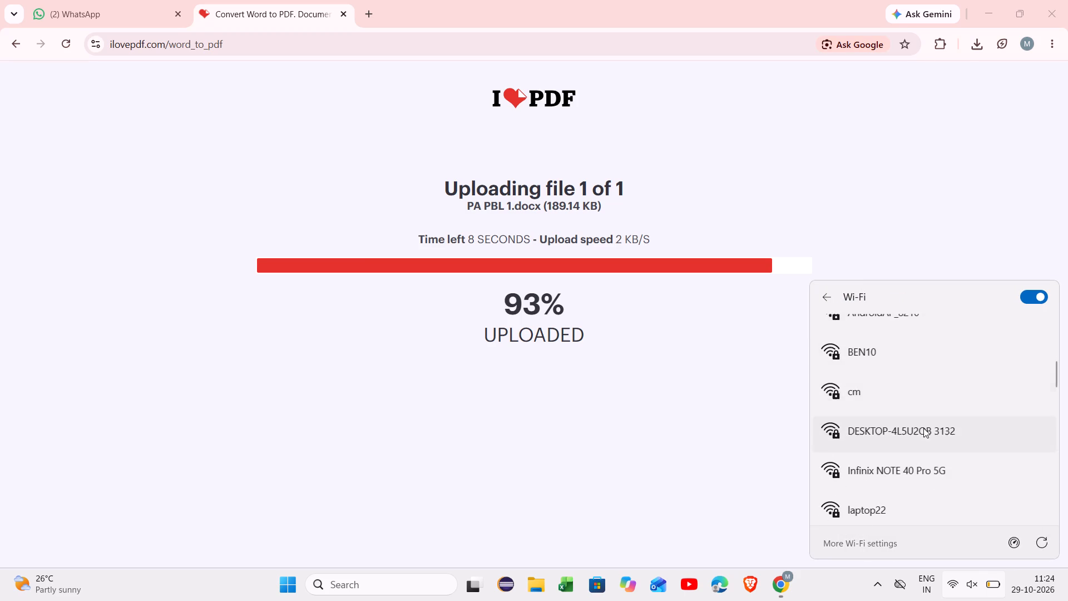
pyautogui.scroll(9, 923, 428)
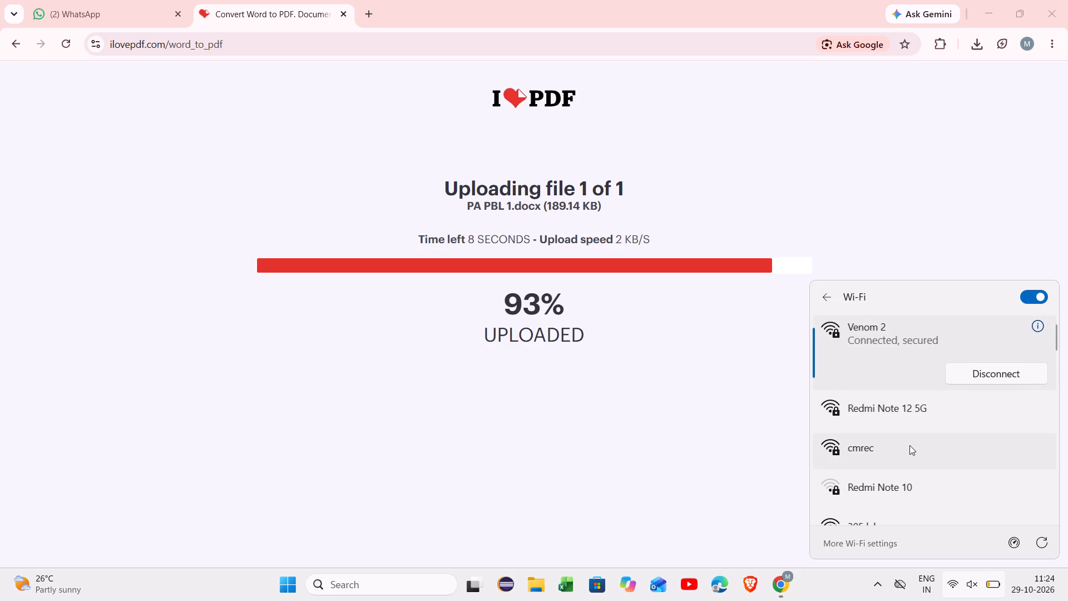
pyautogui.hscroll(1, 909, 445)
pyautogui.scroll(3, 909, 445)
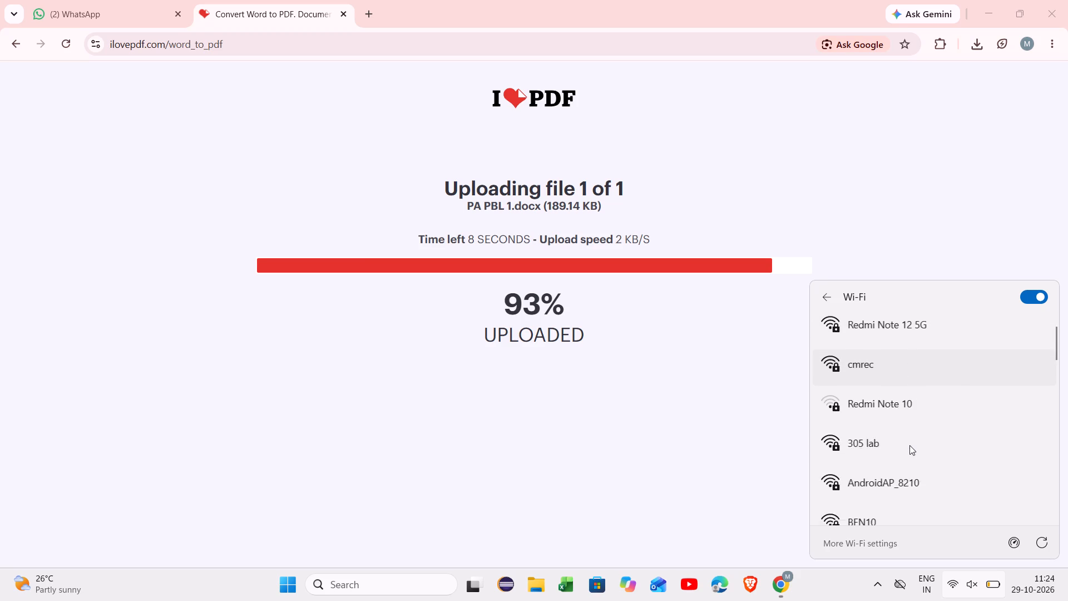
pyautogui.scroll(-2, 921, 427)
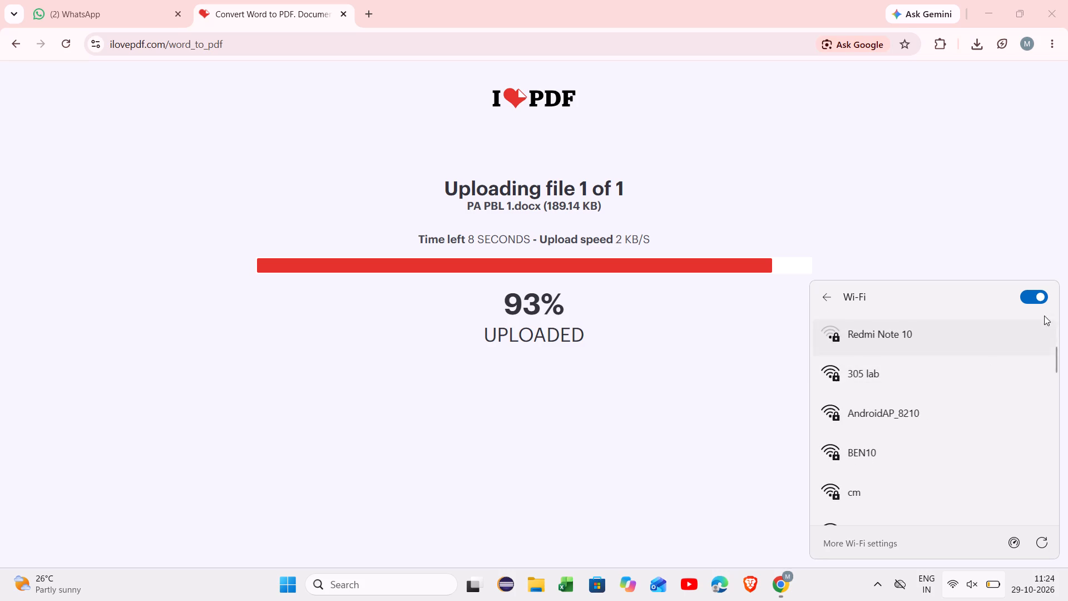
pyautogui.click(1040, 292)
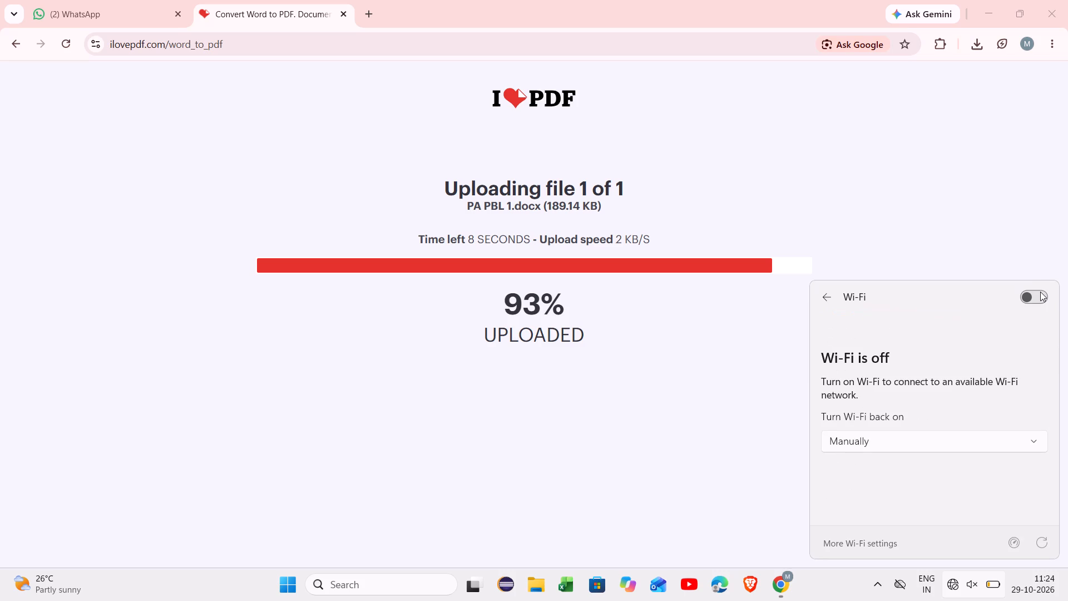
pyautogui.click(1040, 292)
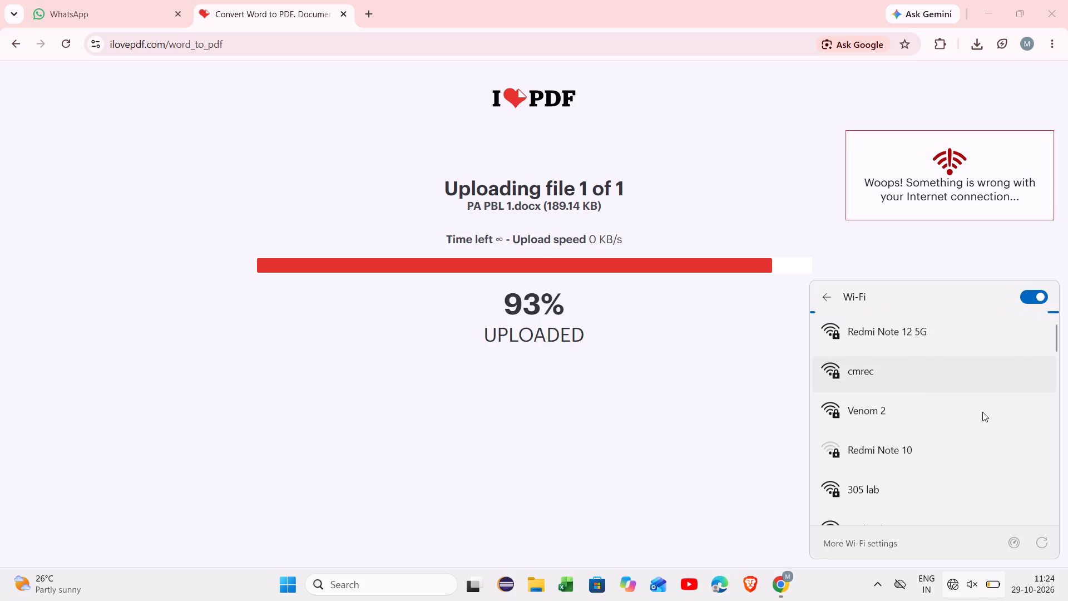
pyautogui.scroll(1, 913, 458)
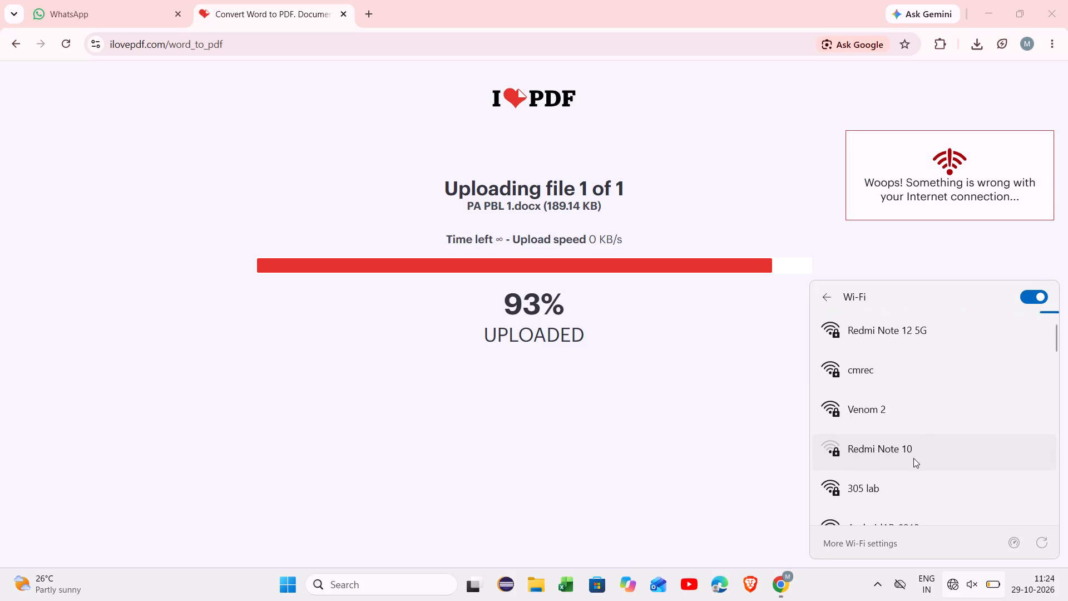
pyautogui.scroll(2, 913, 458)
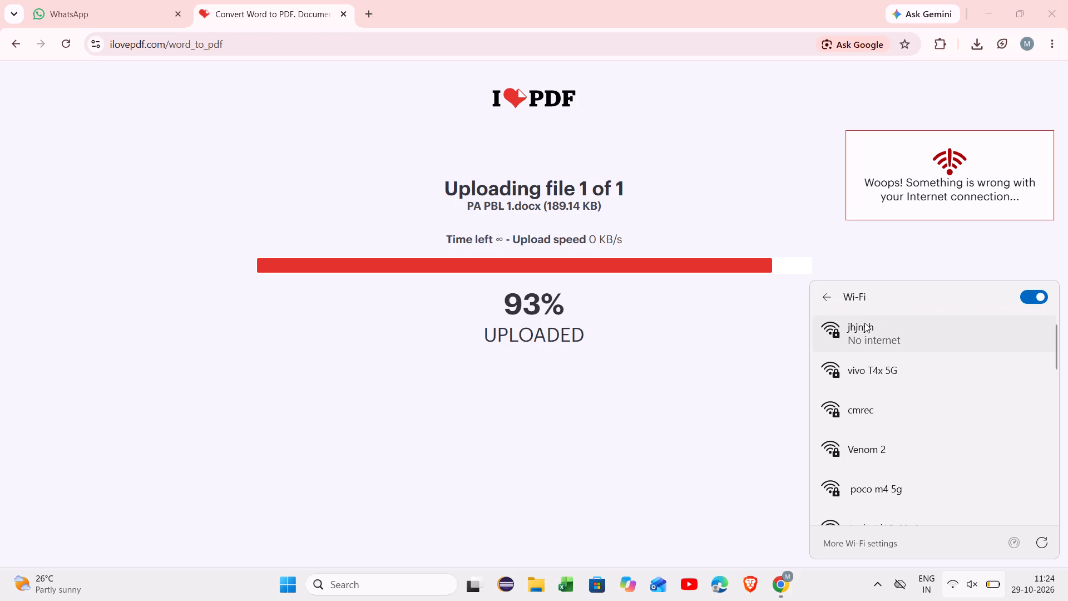
pyautogui.click(774, 210)
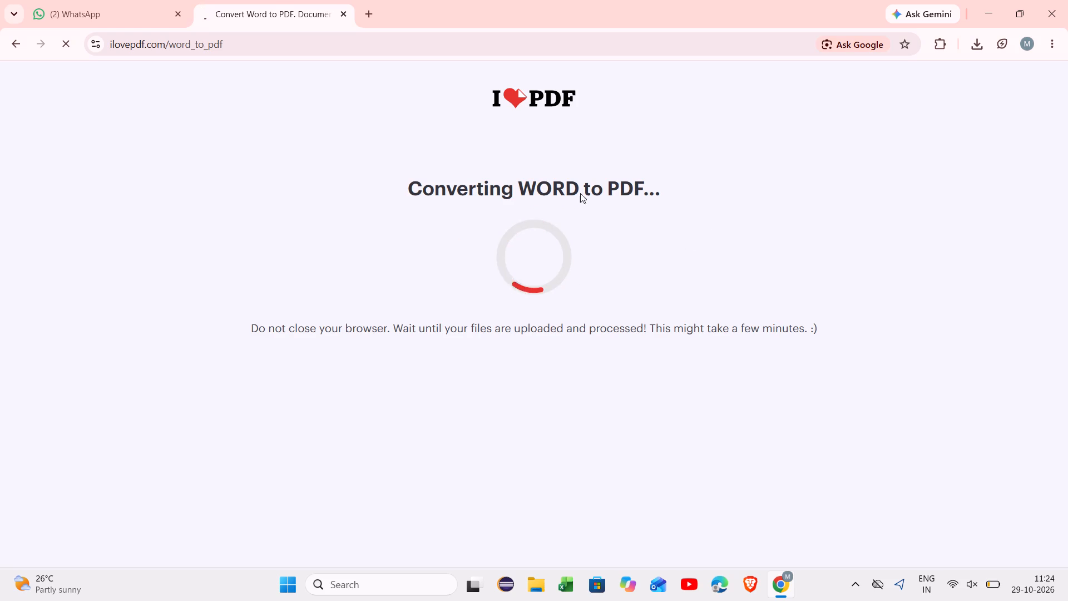
# Download the converted PDF of the PA PBL 1 report and check its progress in the recent download history.
pyautogui.click(521, 193)
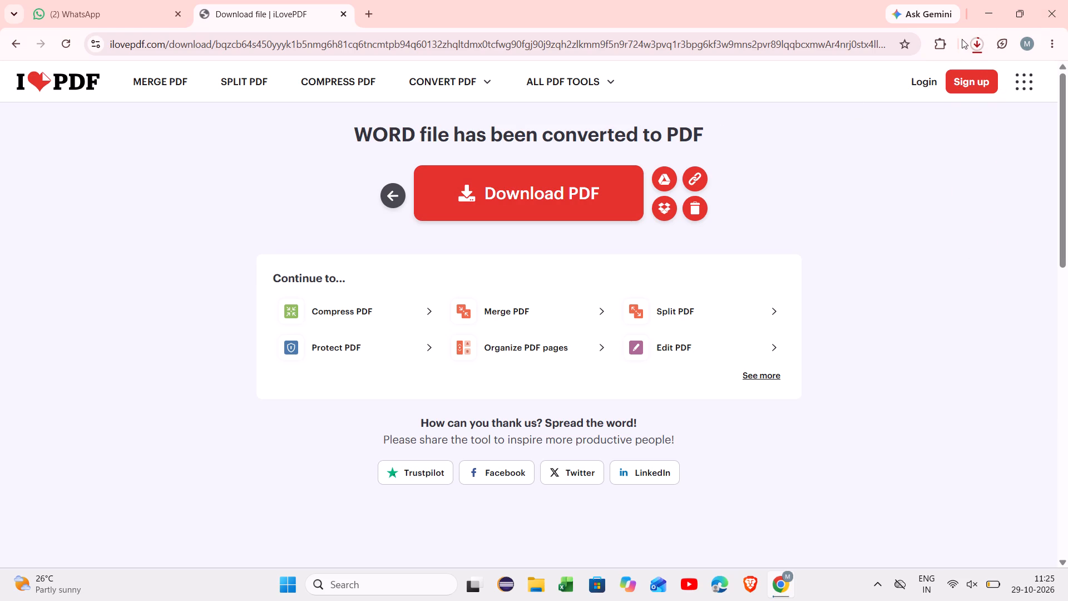
pyautogui.click(979, 41)
pyautogui.click(979, 41)
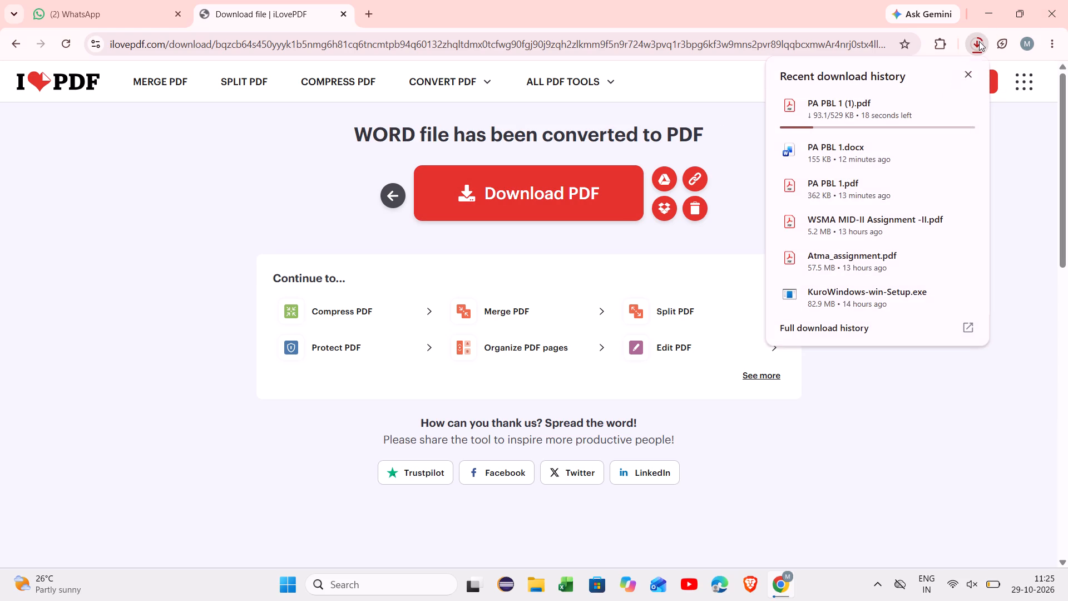
pyautogui.click(979, 41)
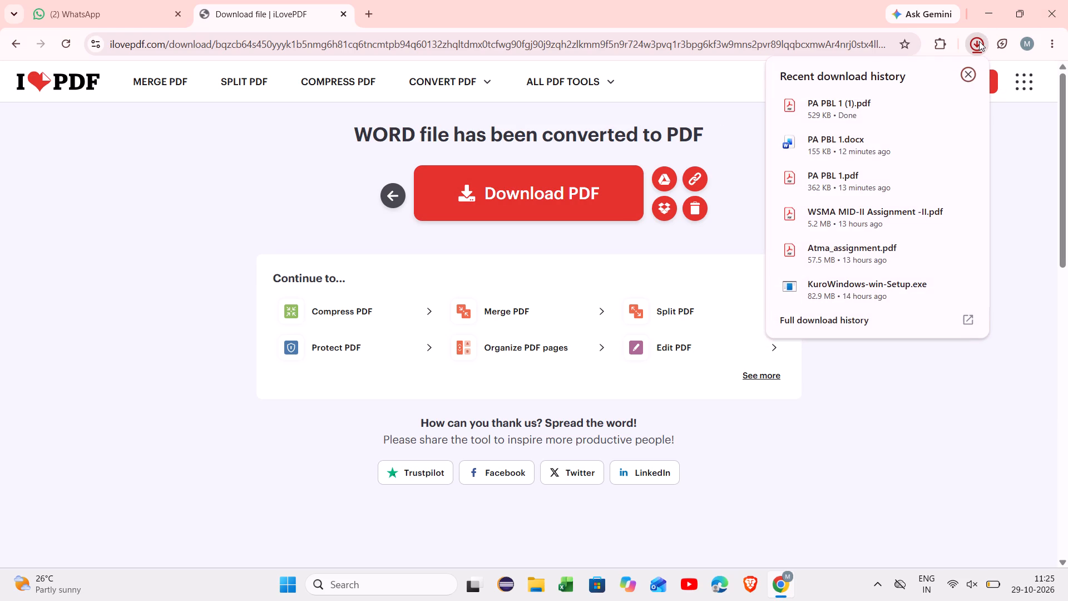